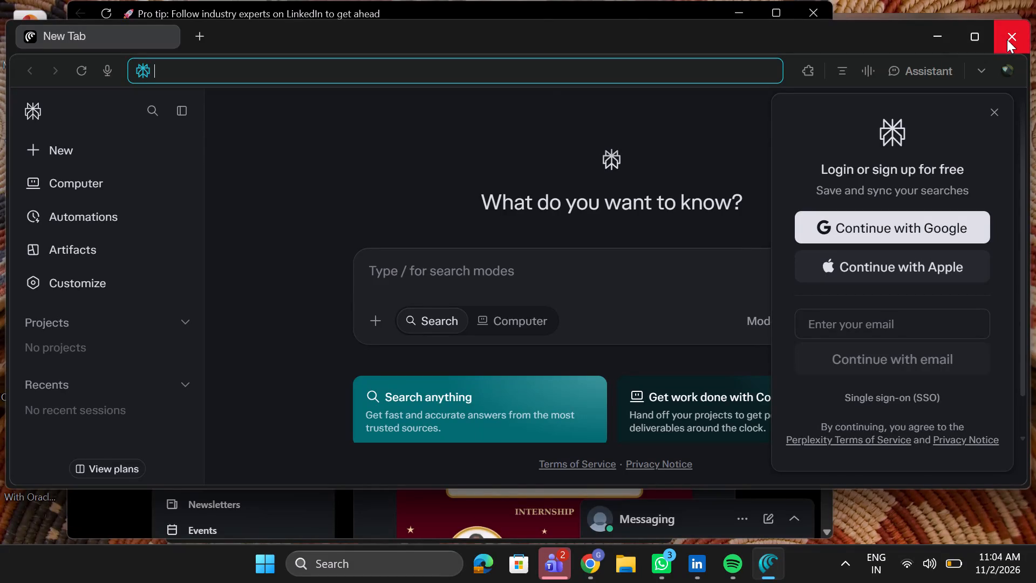
Close the Comet browser window that shows the empty new tab page.
click(1007, 39)
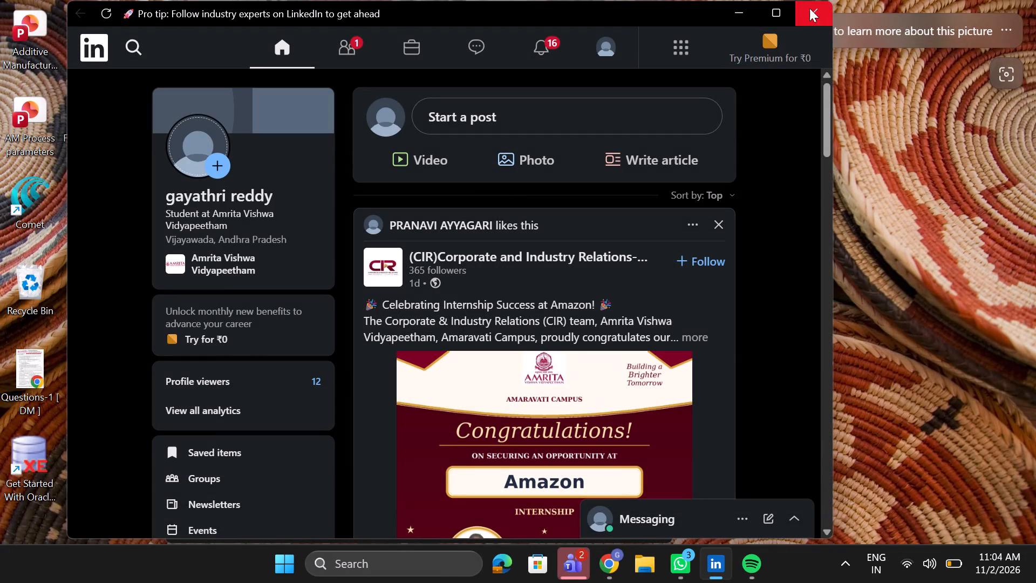
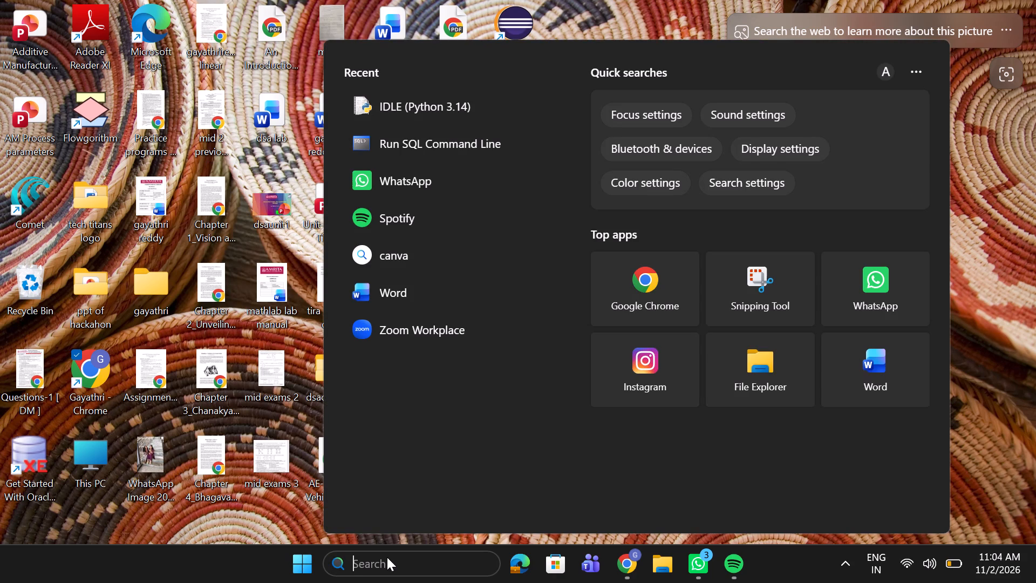
Launch Word from the top apps suggested in Windows search.
click(856, 371)
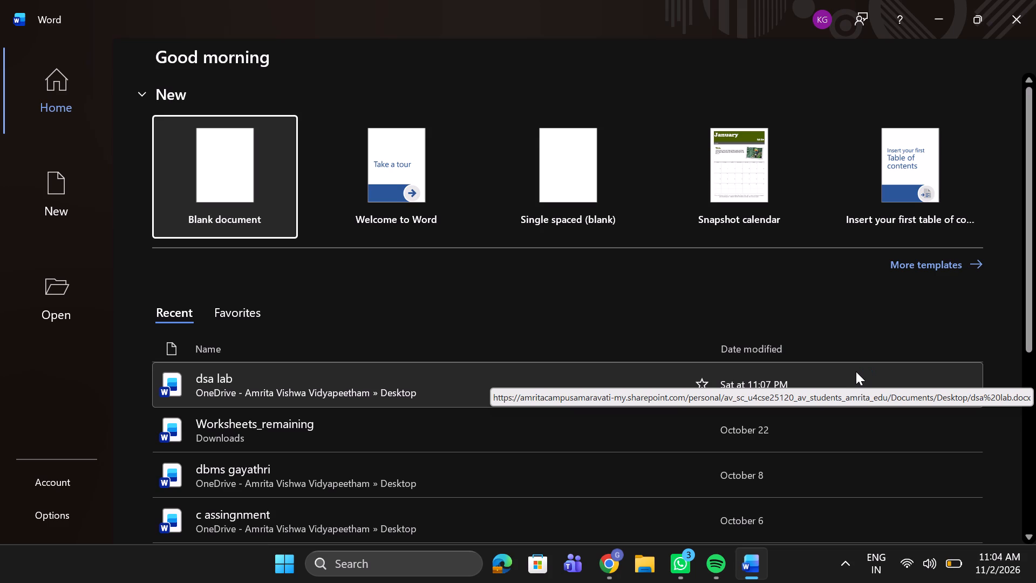
Open the recent document "dsa lab".
double_click(425, 384)
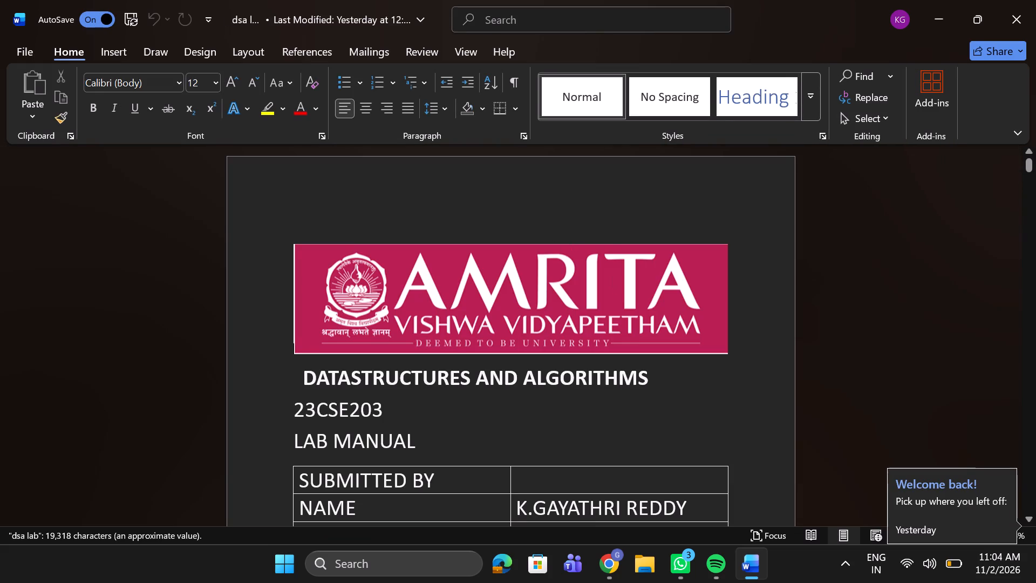
Look through the lab manual to its last pages and go back to the start of the Lab-11 hashing section.
scroll(708, 299, down, 6)
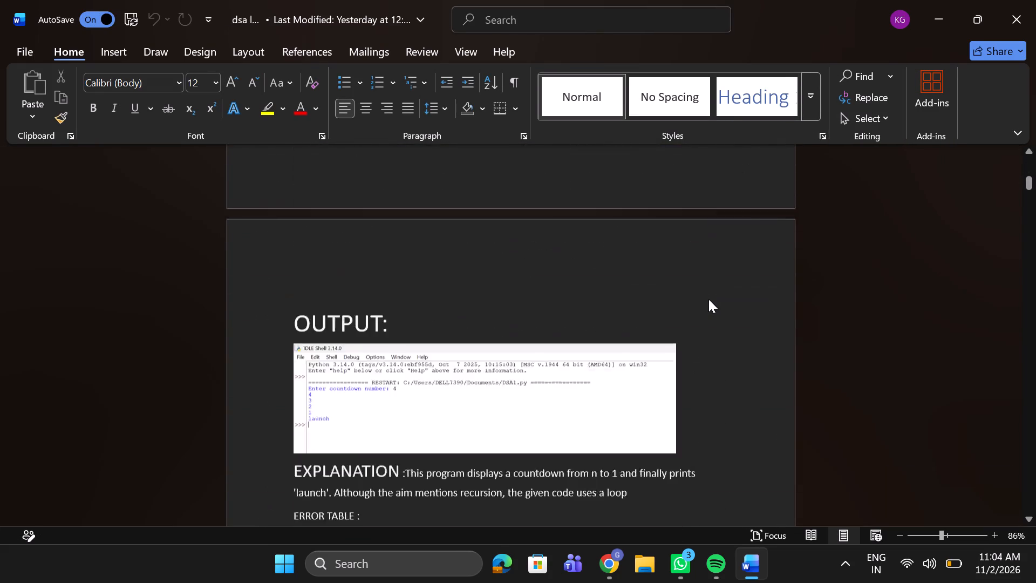
scroll(708, 299, down, 2)
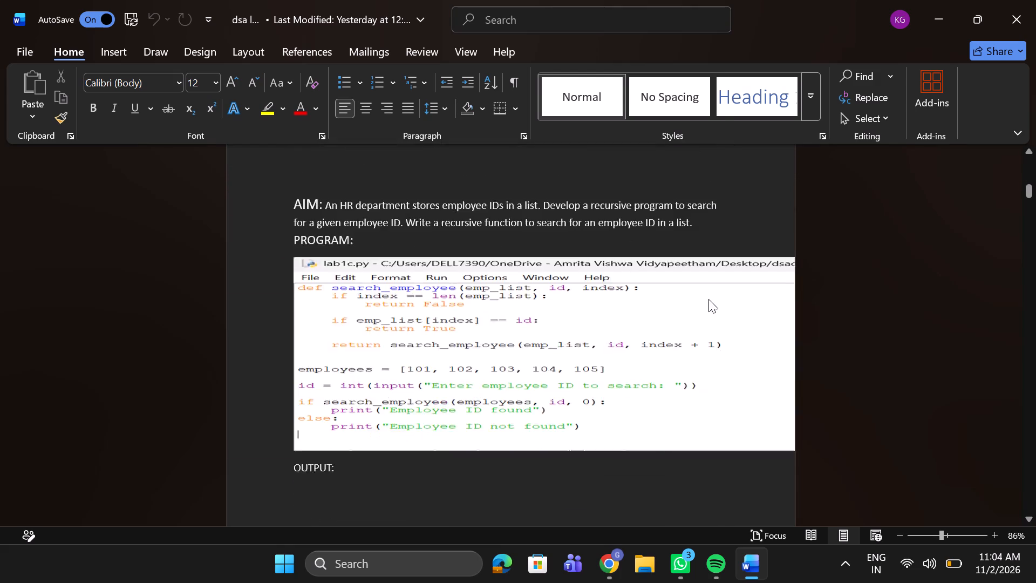
scroll(708, 299, down, 5)
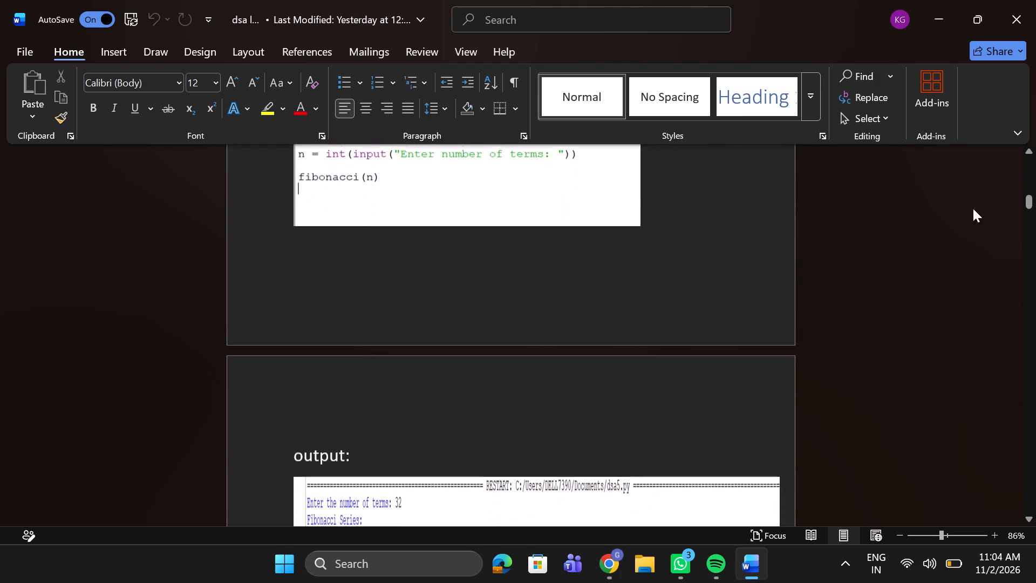
drag(1030, 202, 1035, 282)
drag(1035, 287, 1015, 330)
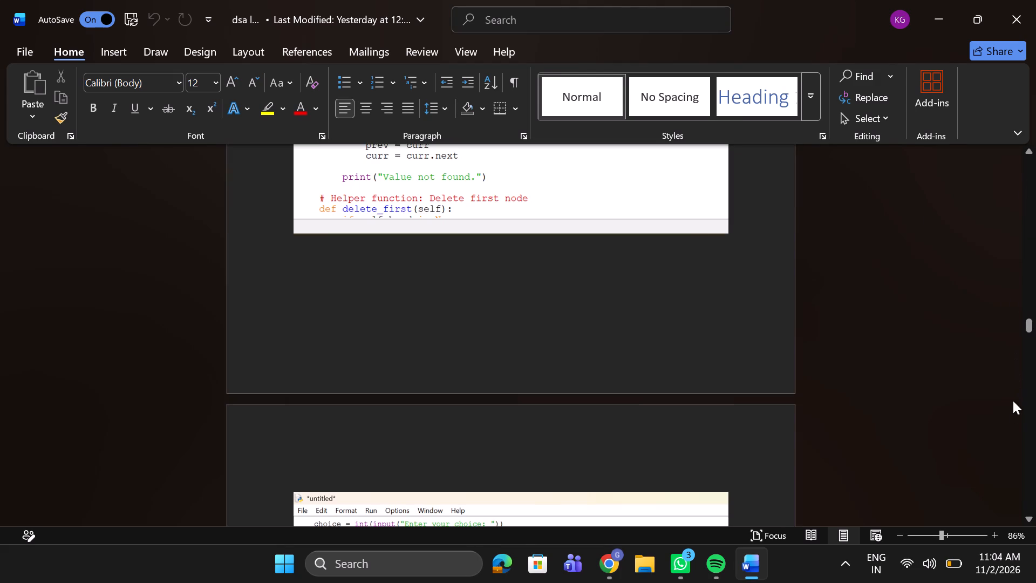
click(998, 429)
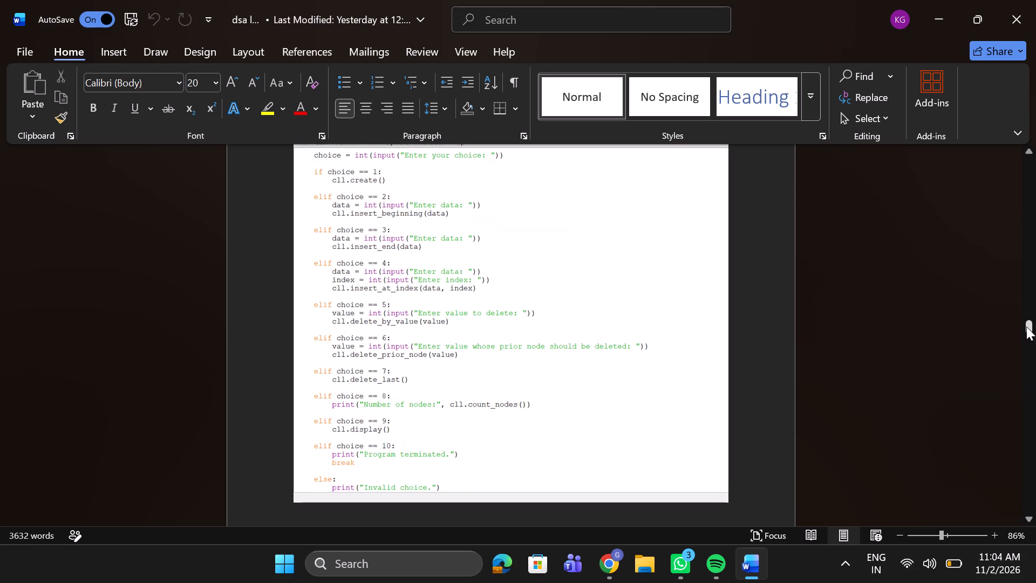
drag(1026, 326, 1031, 448)
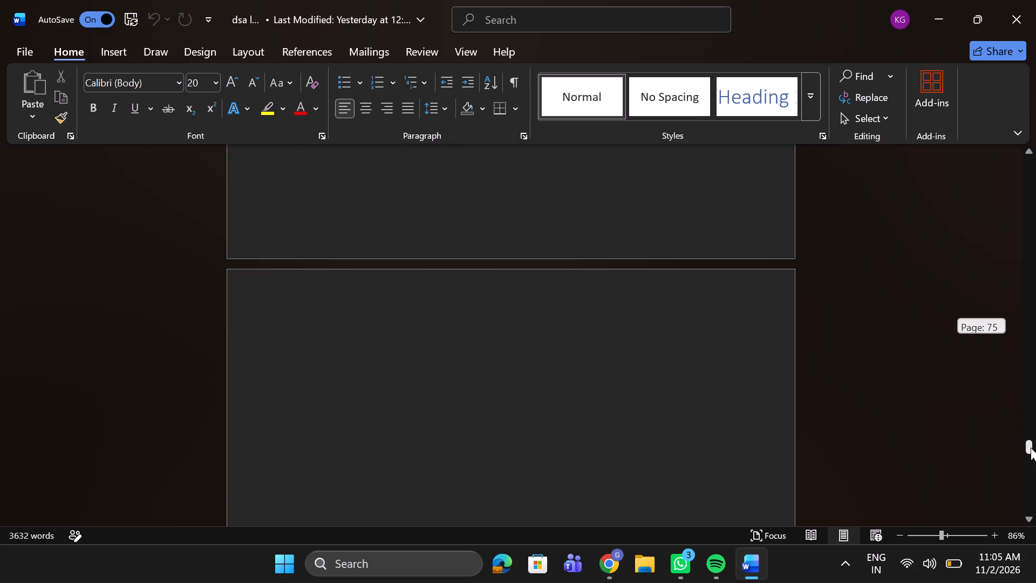
drag(1031, 448, 1034, 559)
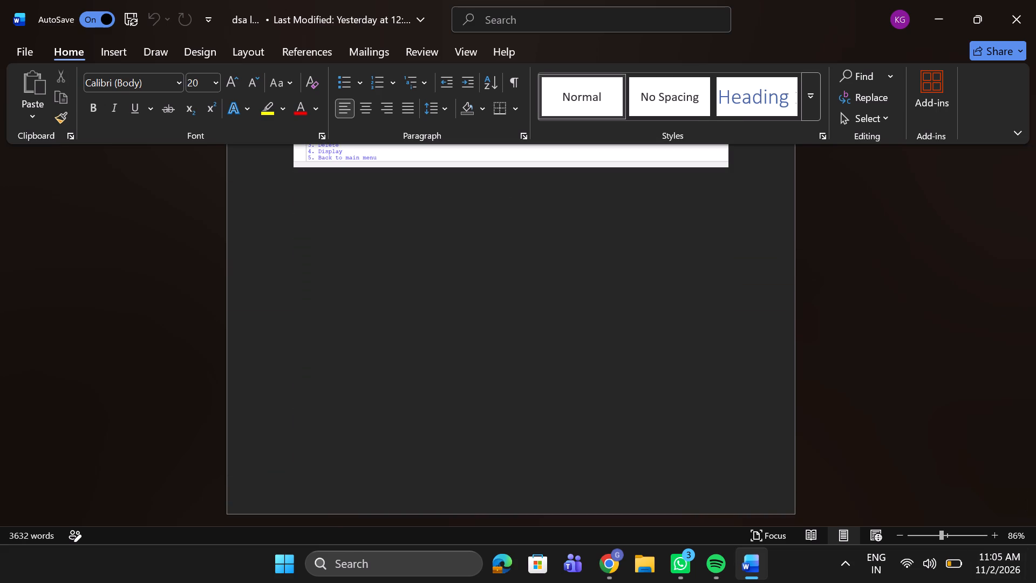
scroll(685, 247, up, 7)
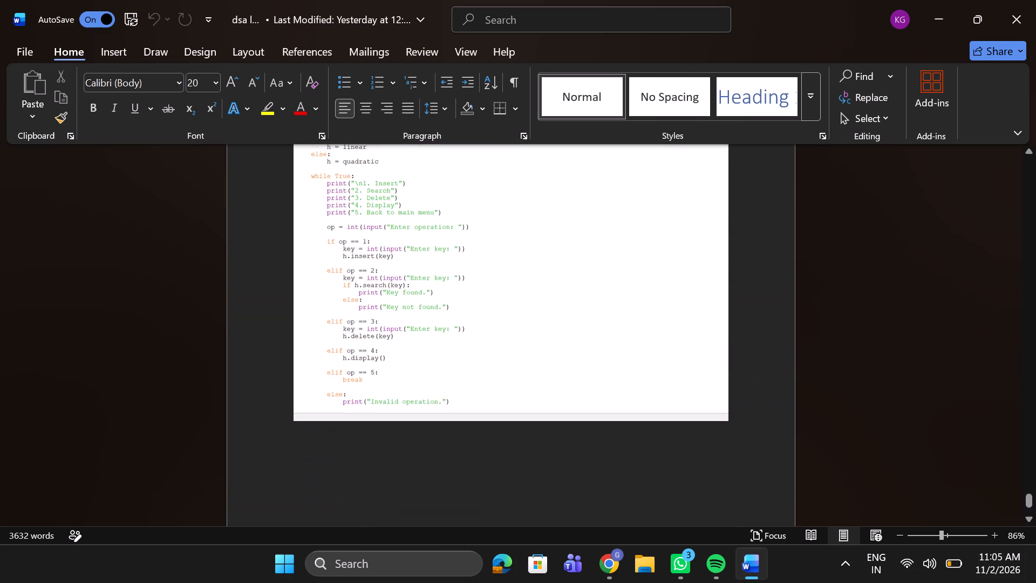
scroll(685, 247, up, 7)
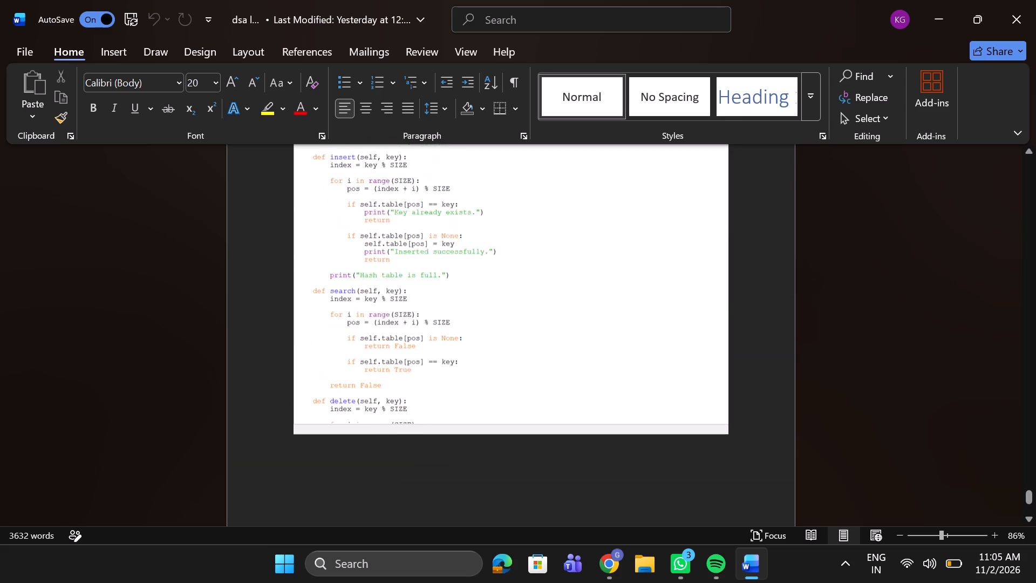
scroll(685, 247, up, 6)
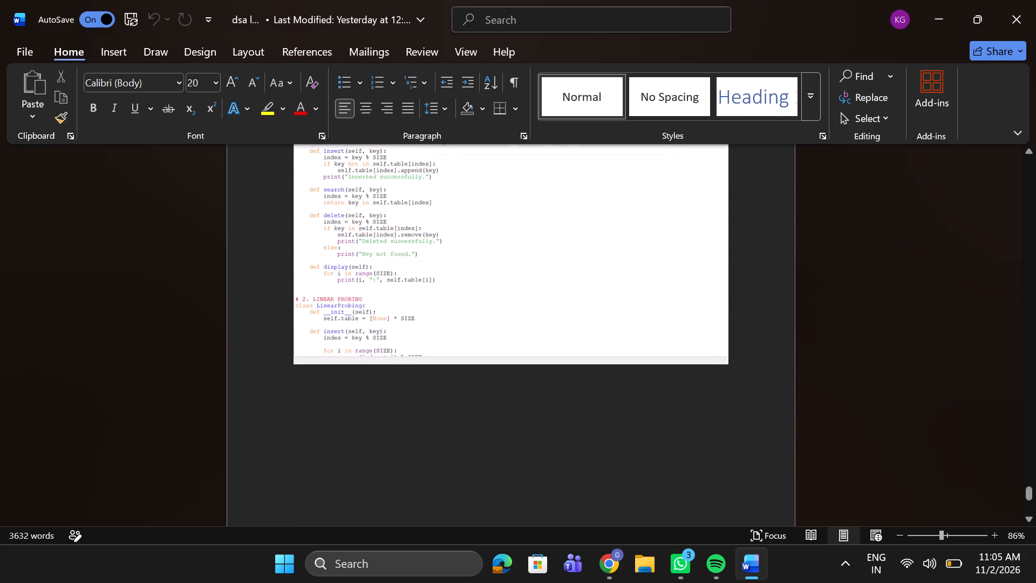
scroll(685, 247, up, 1)
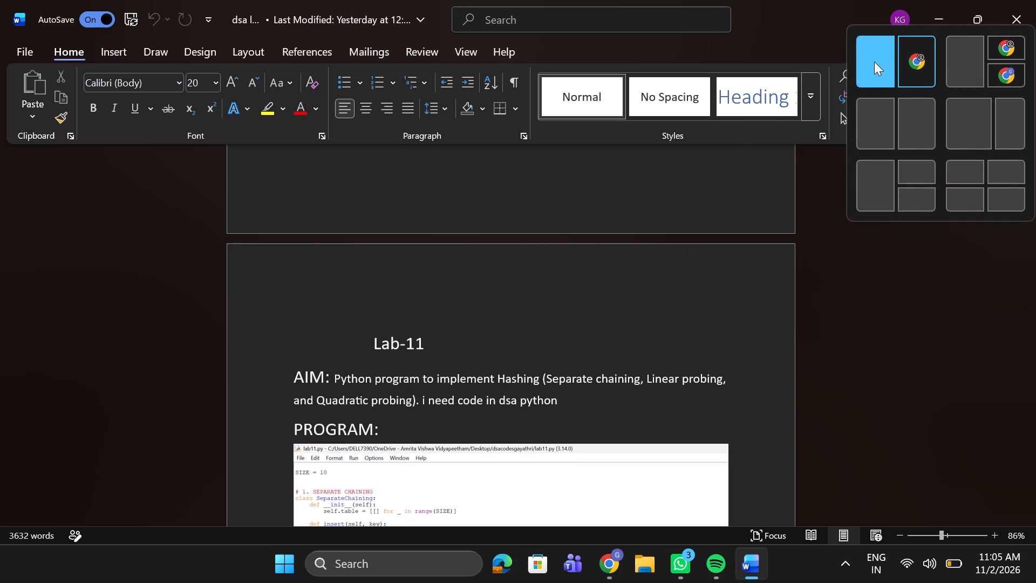
Snap the lab manual's window to the left half of the desktop.
click(868, 109)
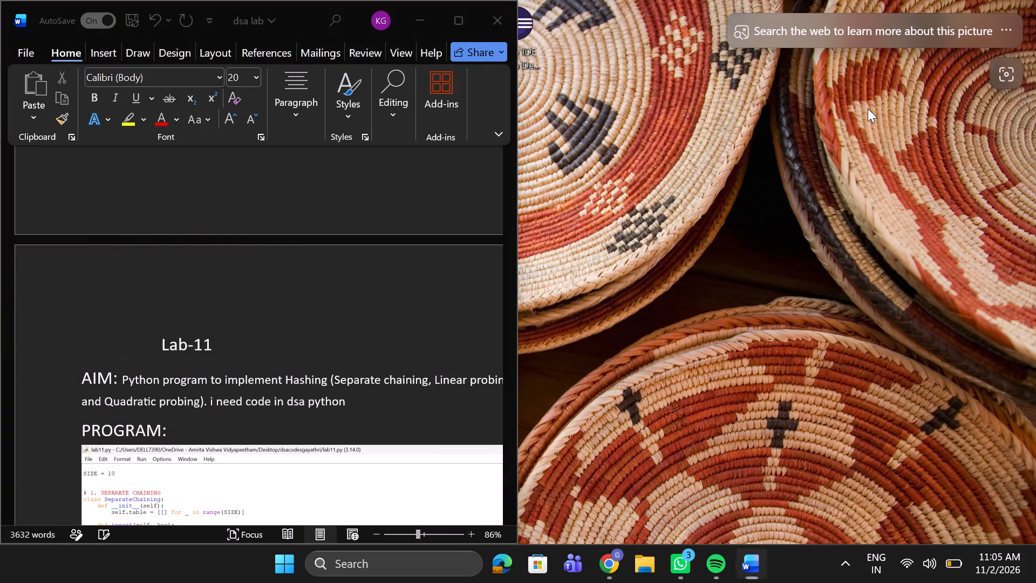
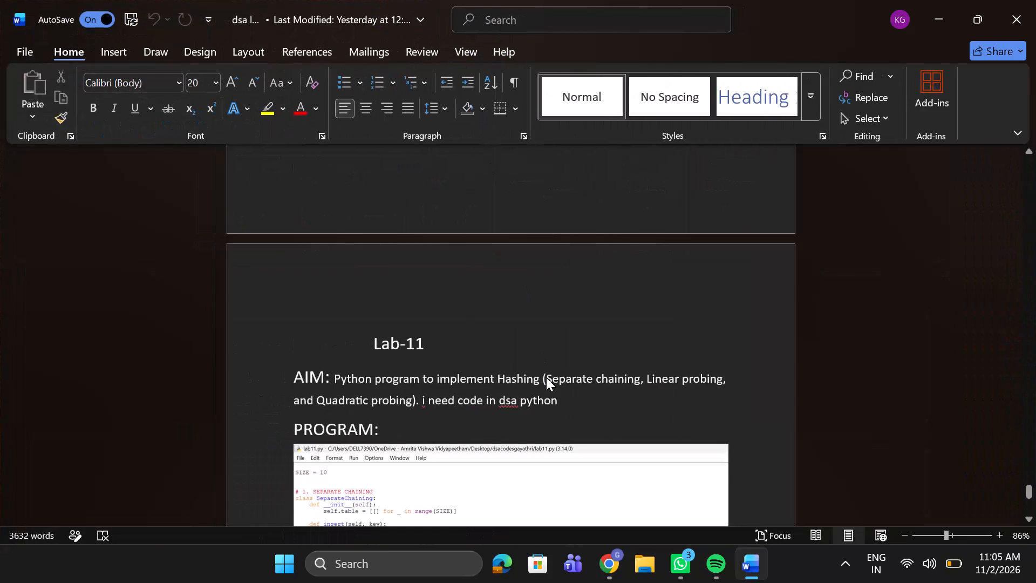
Look through the Lab-11 hashing program, from the separate chaining class to the linear probing code.
scroll(546, 377, down, 2)
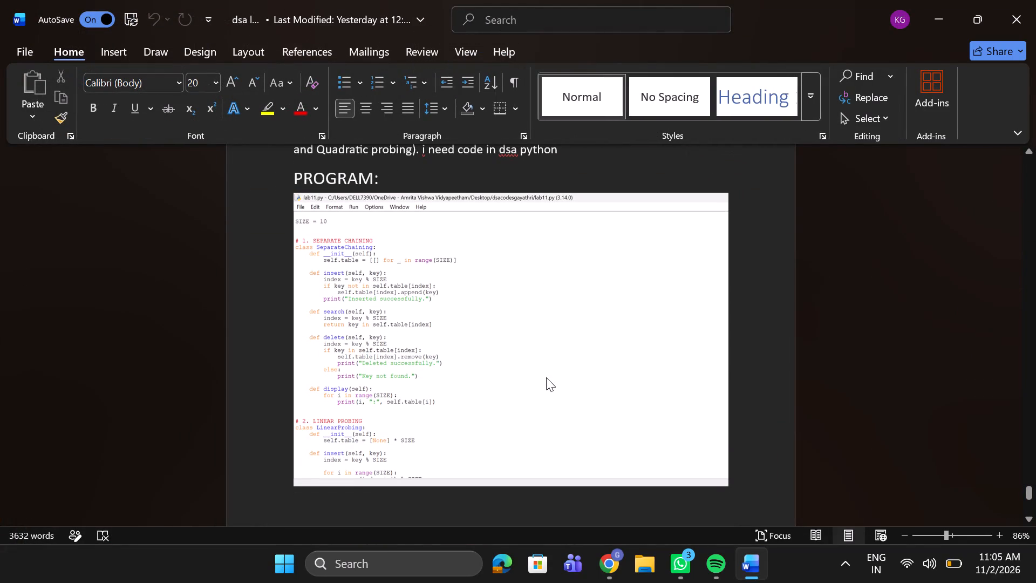
scroll(546, 377, down, 3)
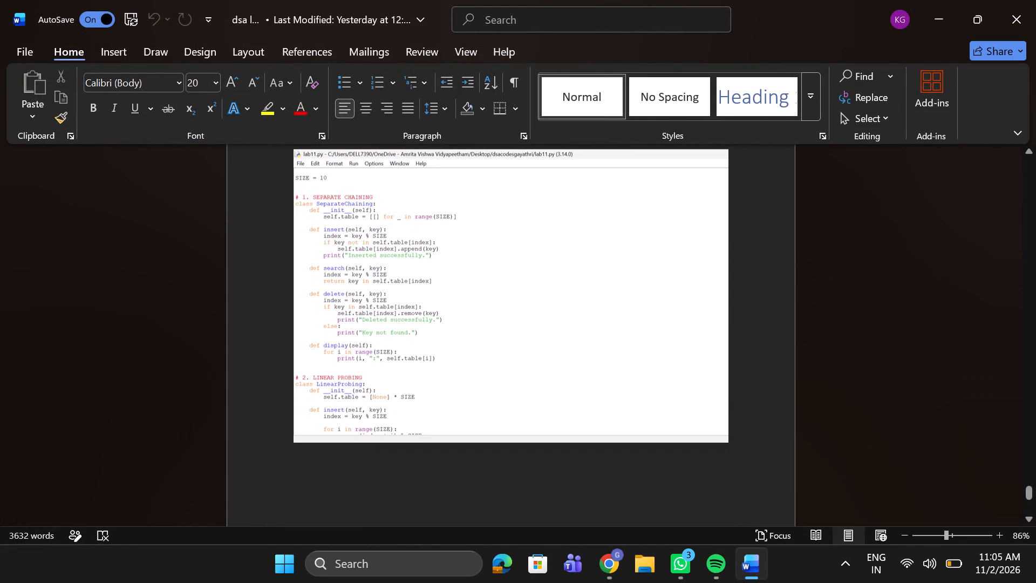
Look through the rest of the Lab-11 hashing program, from the linear probing code through the operations loop to the output screenshot.
scroll(546, 377, down, 2)
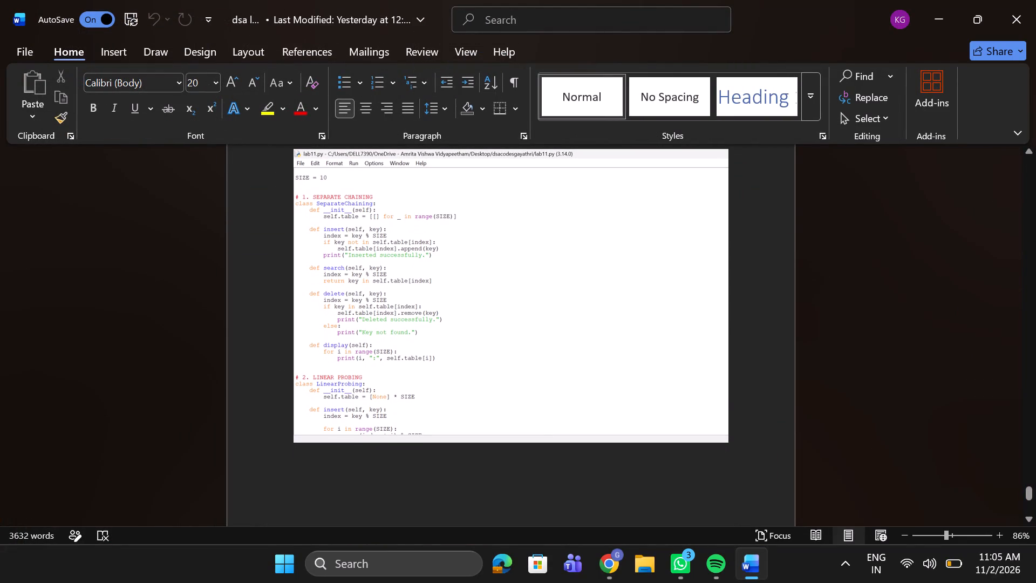
scroll(546, 377, down, 2)
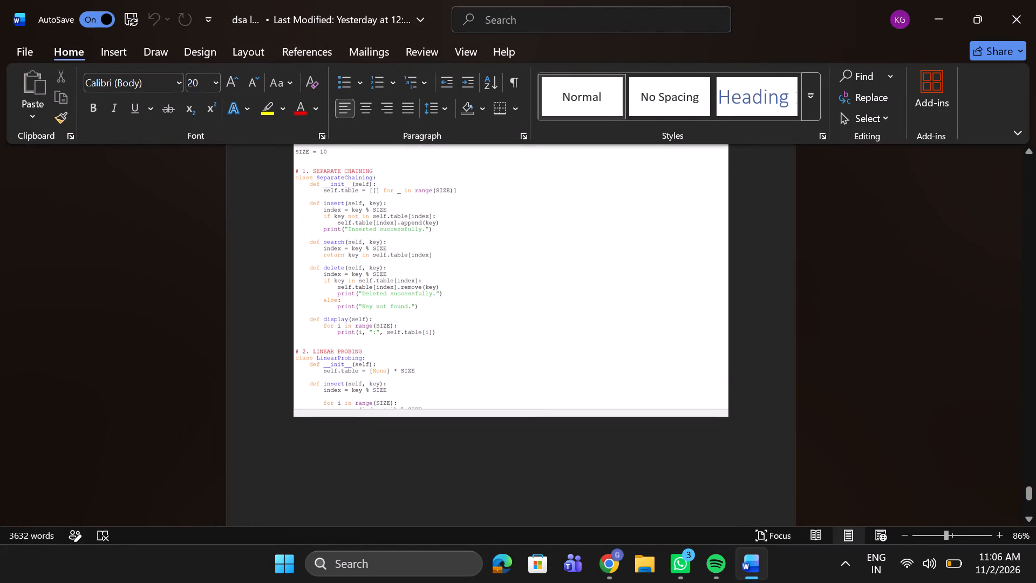
scroll(546, 377, down, 1)
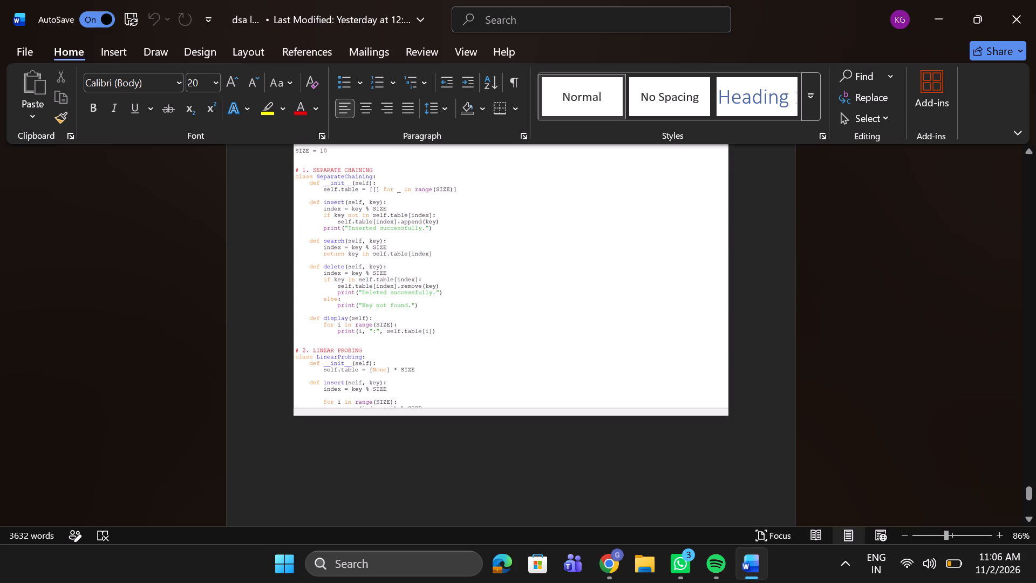
scroll(765, 300, up, 2)
scroll(765, 300, down, 3)
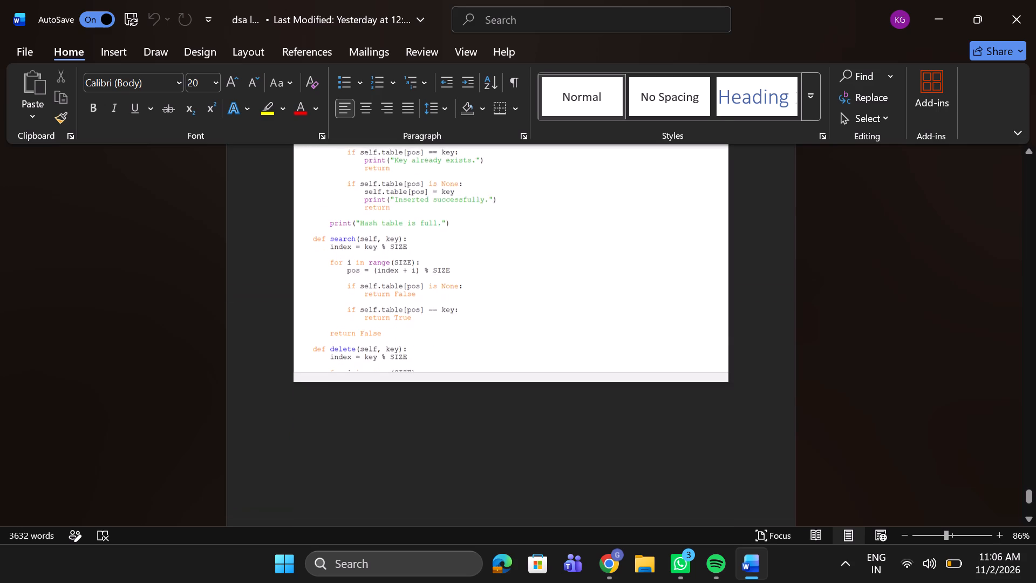
scroll(765, 300, down, 7)
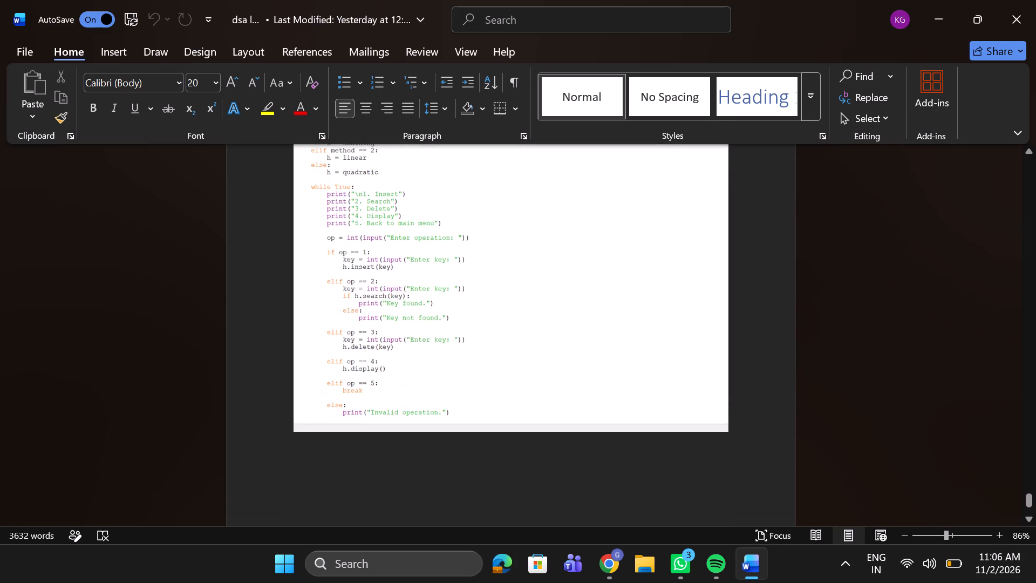
scroll(765, 300, down, 4)
scroll(765, 300, up, 3)
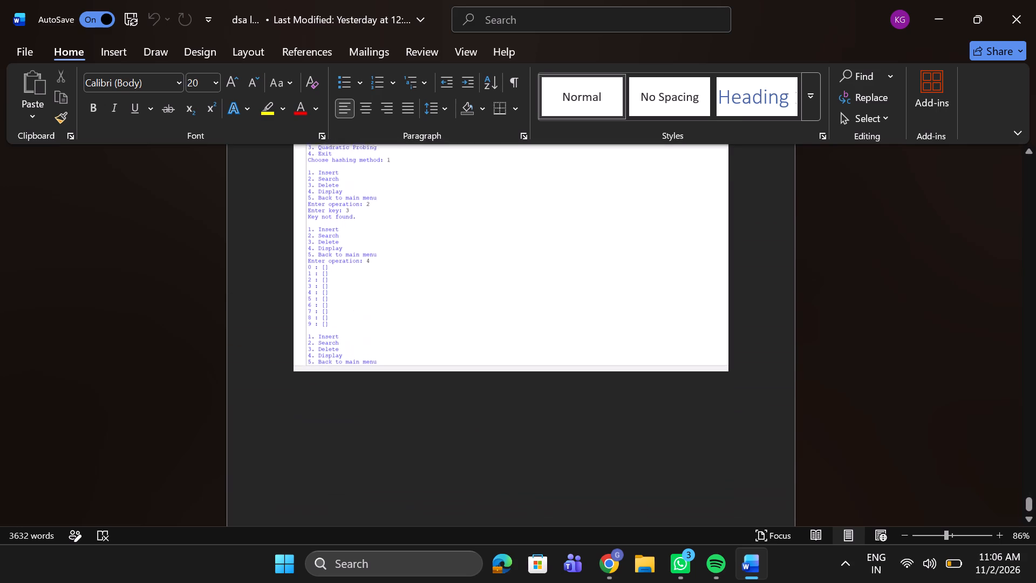
scroll(765, 300, up, 1)
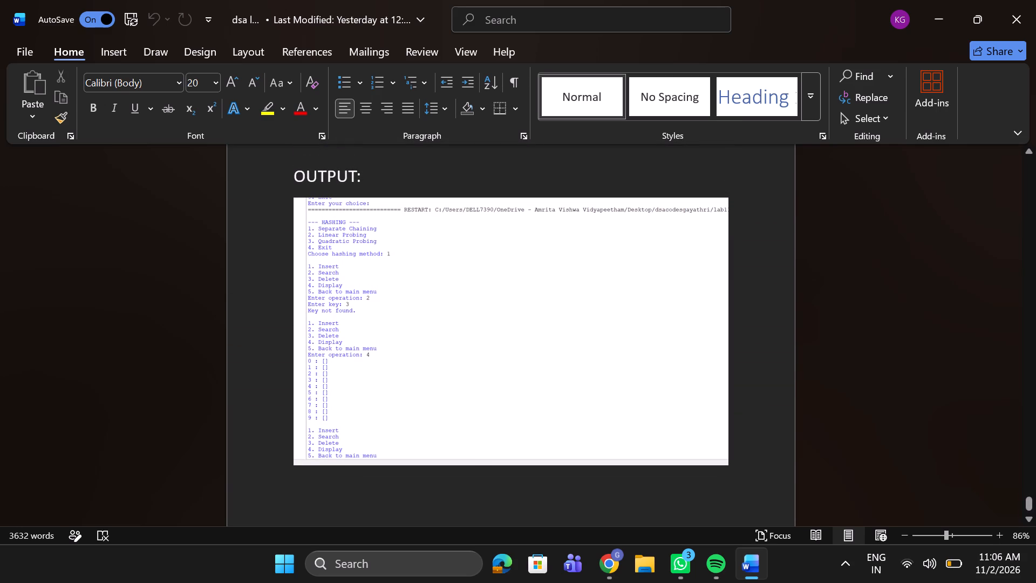
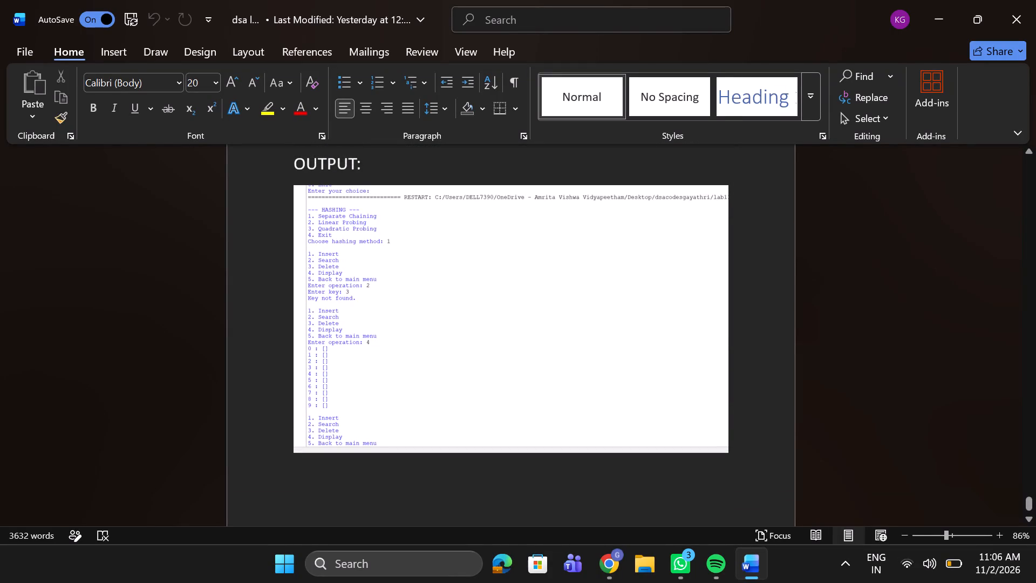
Examine the hashing program's output screenshot under the OUTPUT heading at the end of the lab manual.
scroll(580, 303, up, 1)
scroll(580, 303, left, 1)
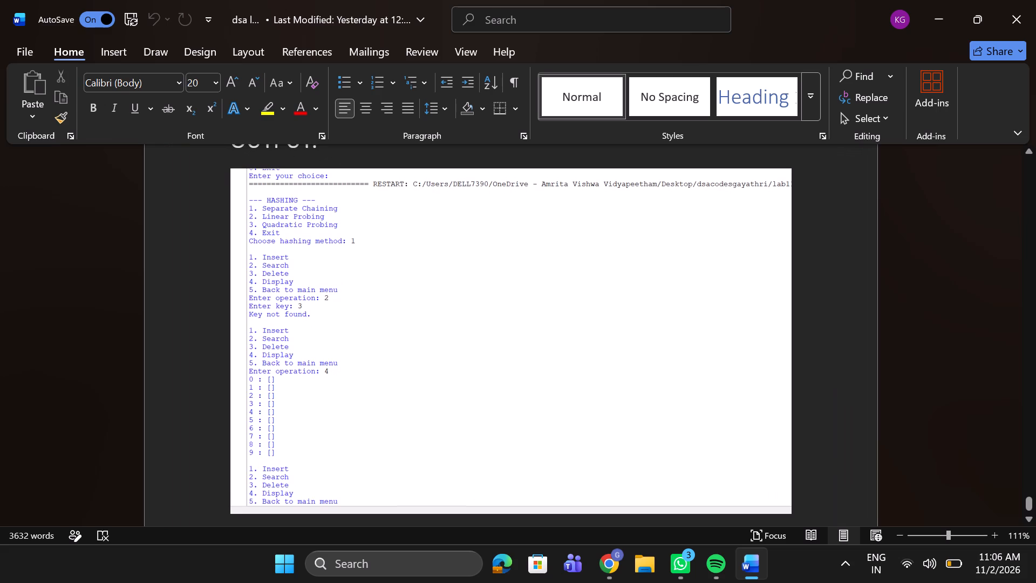
scroll(580, 303, down, 1)
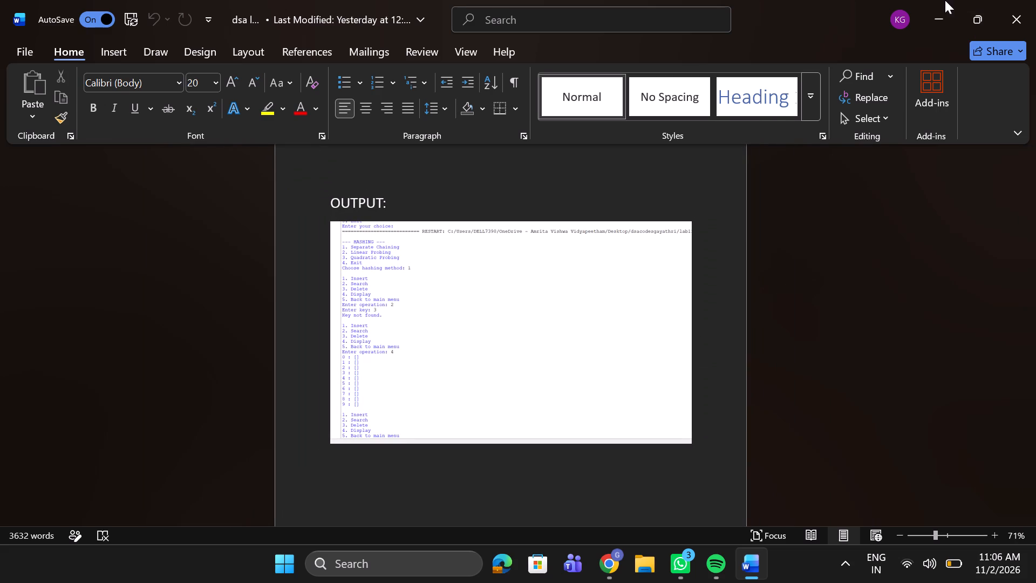
click(945, 0)
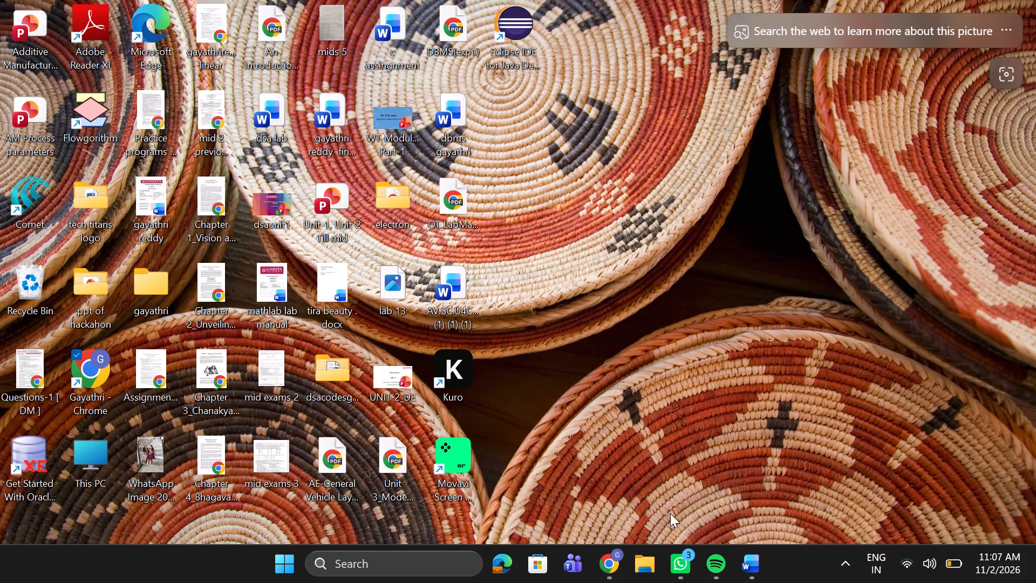
click(737, 561)
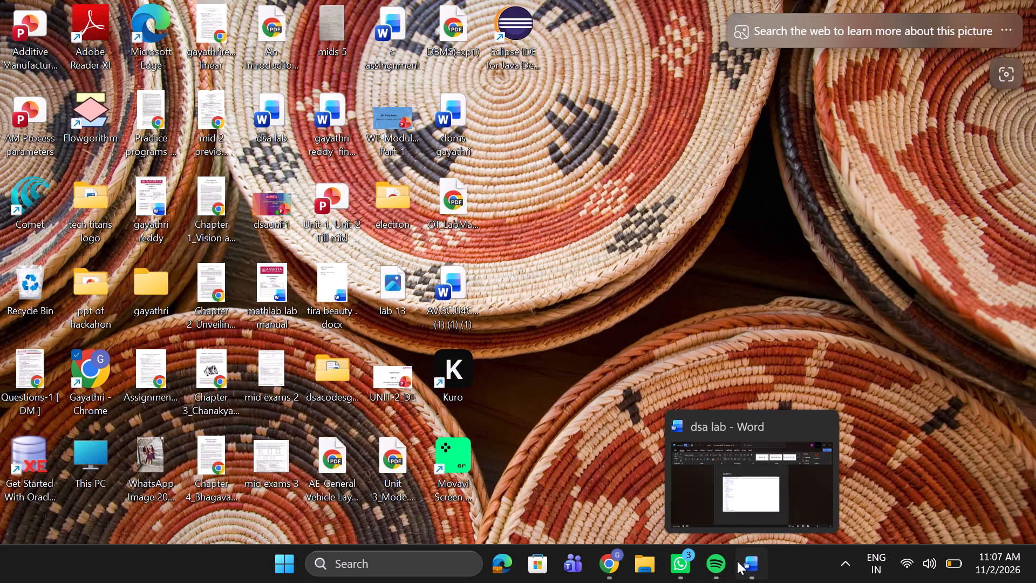
scroll(596, 394, down, 7)
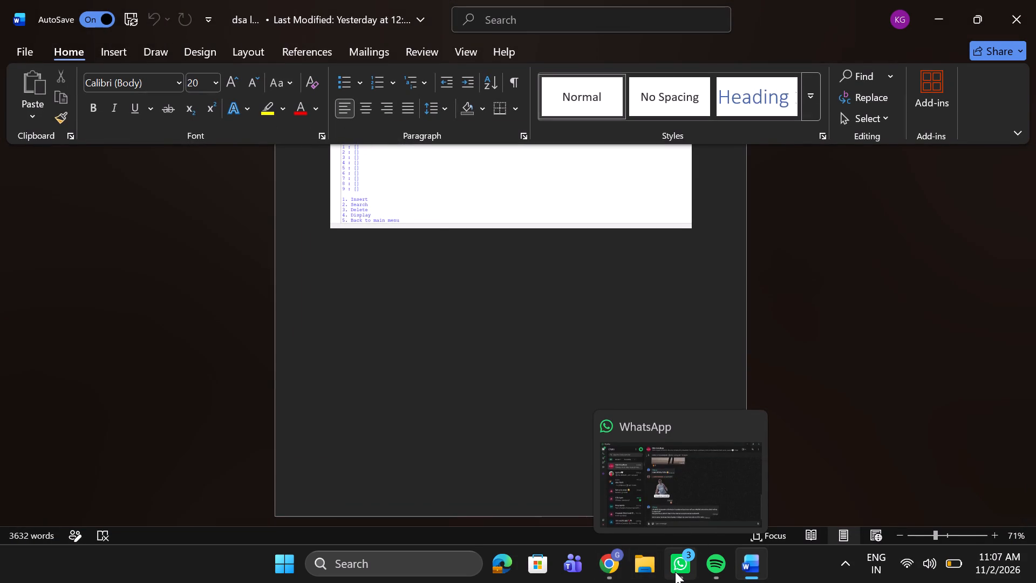
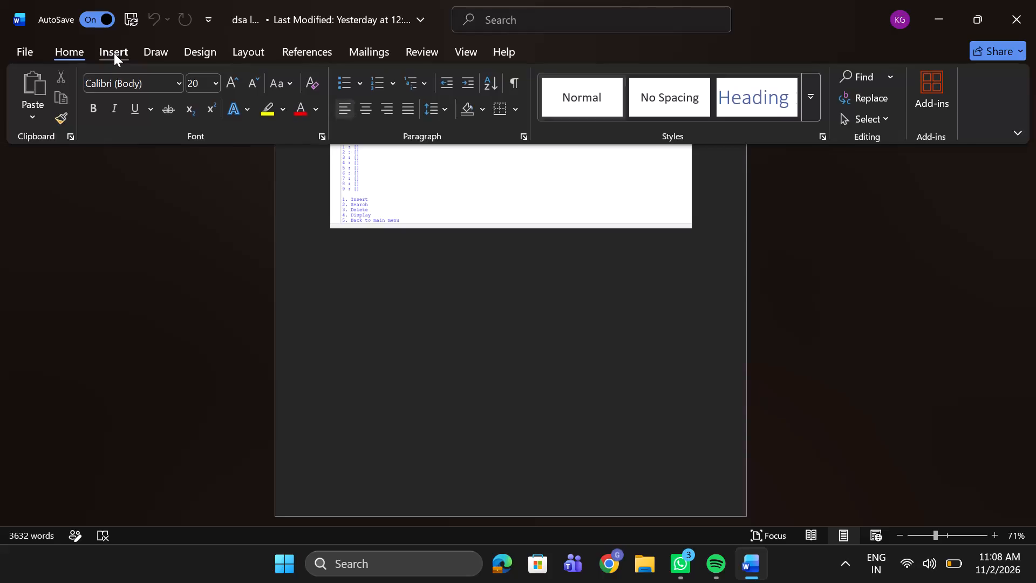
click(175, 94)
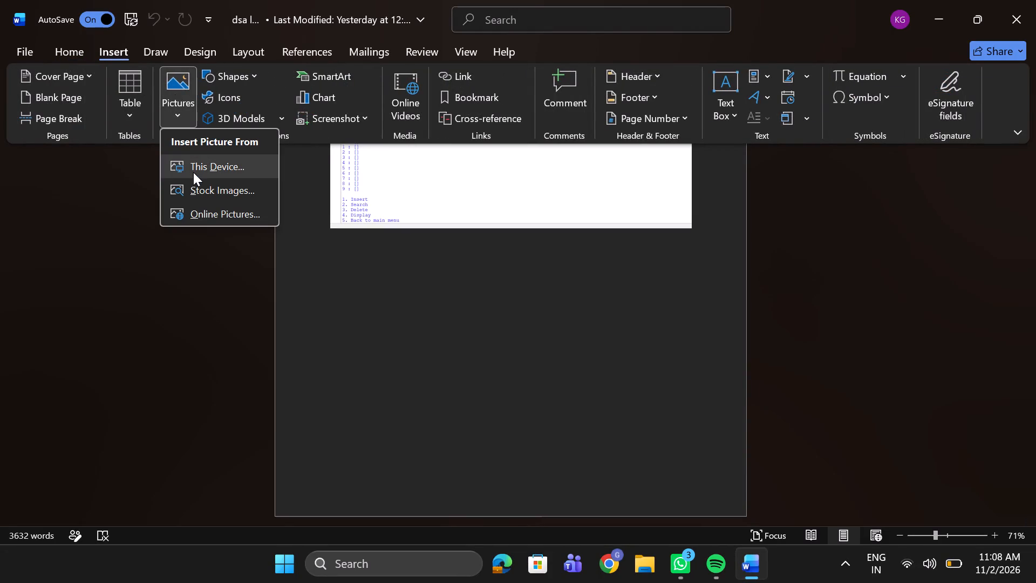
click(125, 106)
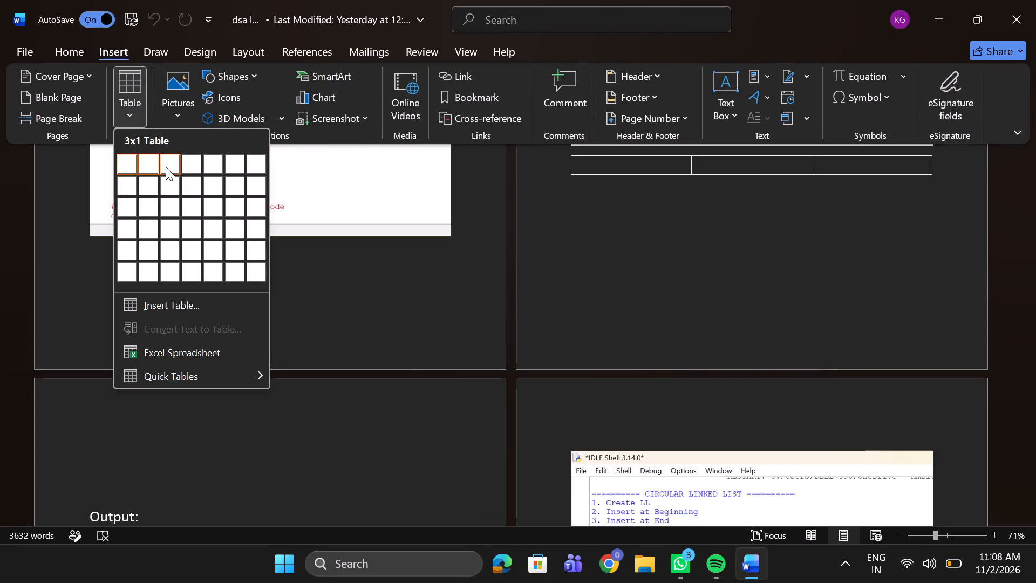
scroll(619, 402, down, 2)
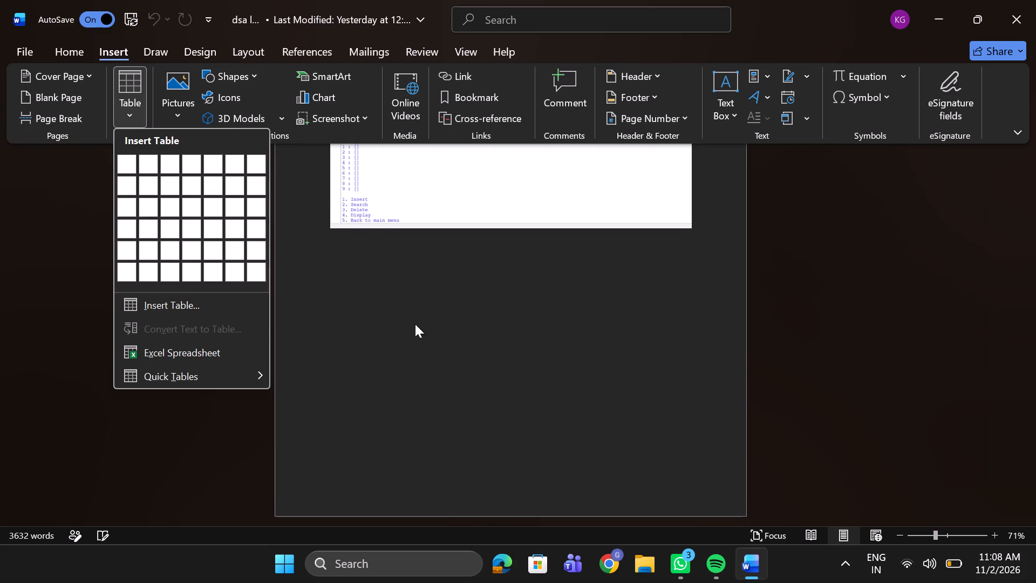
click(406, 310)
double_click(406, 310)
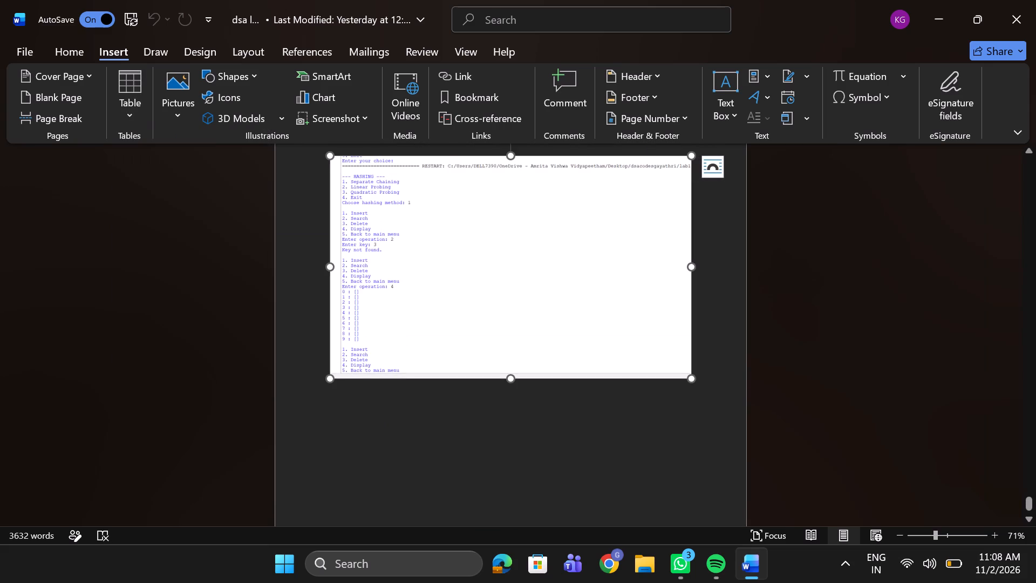
Insert a table with three columns and five rows below the hashing program's output screenshot.
double_click(348, 453)
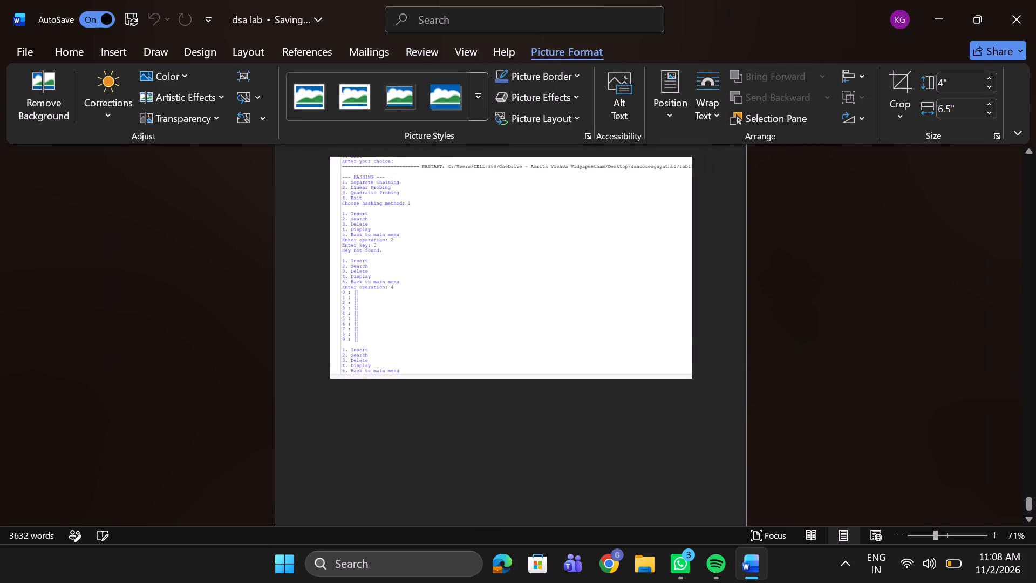
click(119, 51)
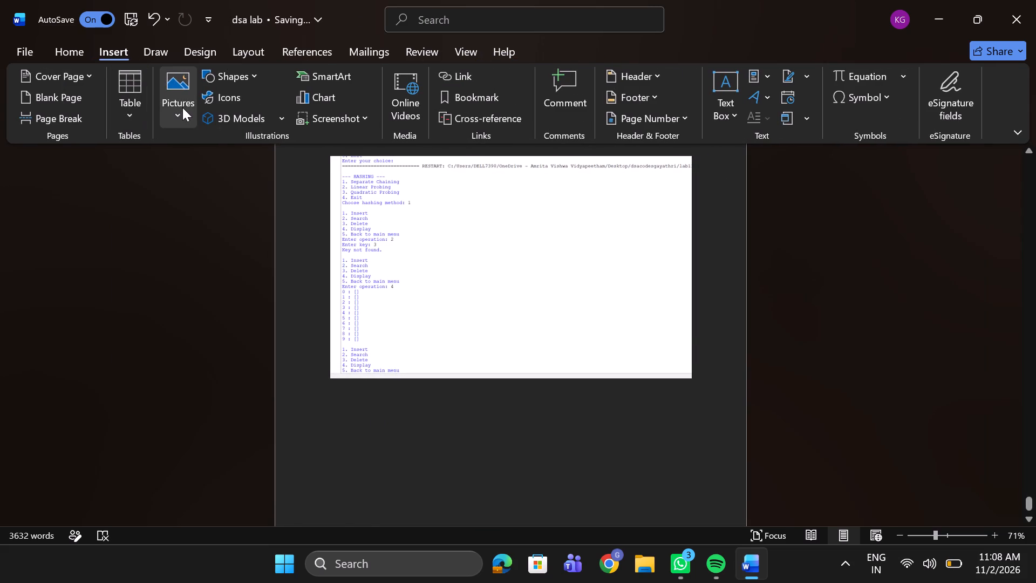
click(182, 107)
click(124, 97)
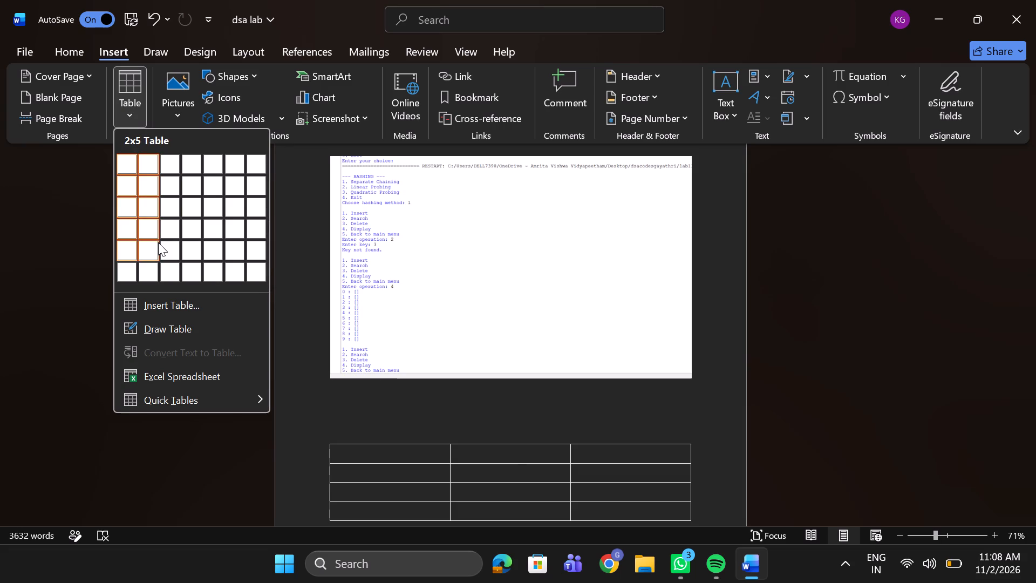
click(170, 249)
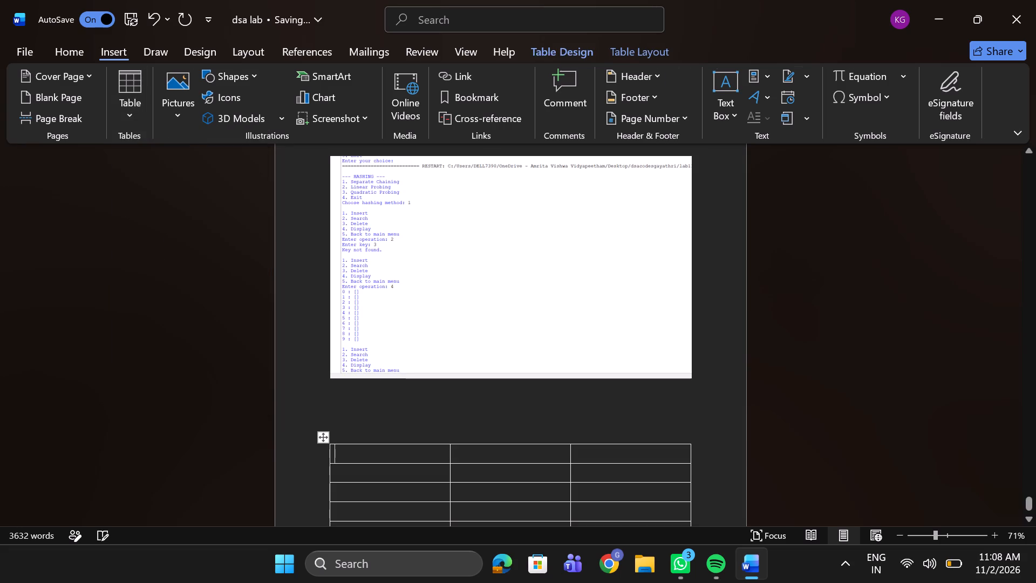
Place the "dsa lab" document side by side with the WhatsApp PDF showing the error table.
scroll(375, 329, down, 2)
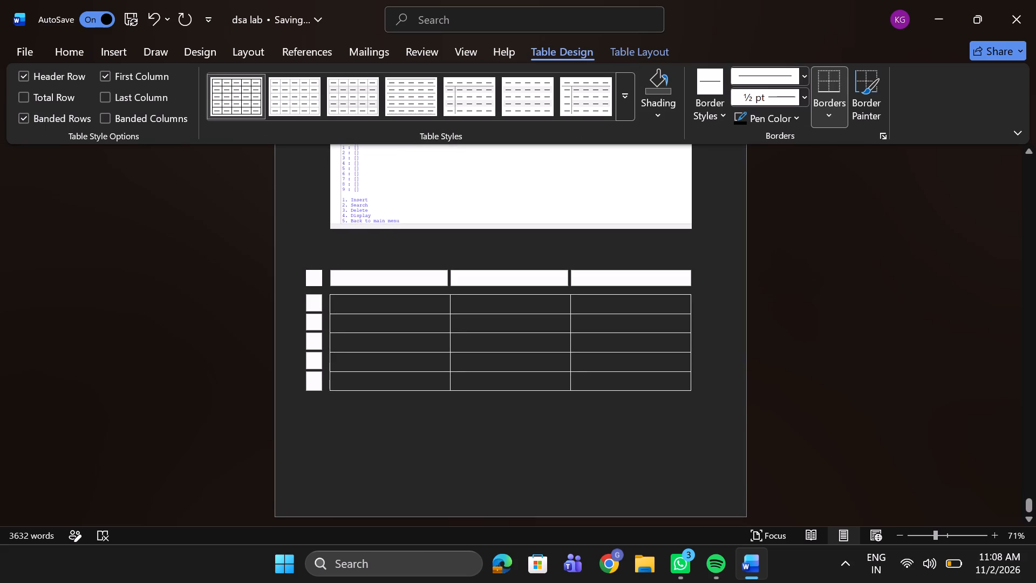
click(380, 304)
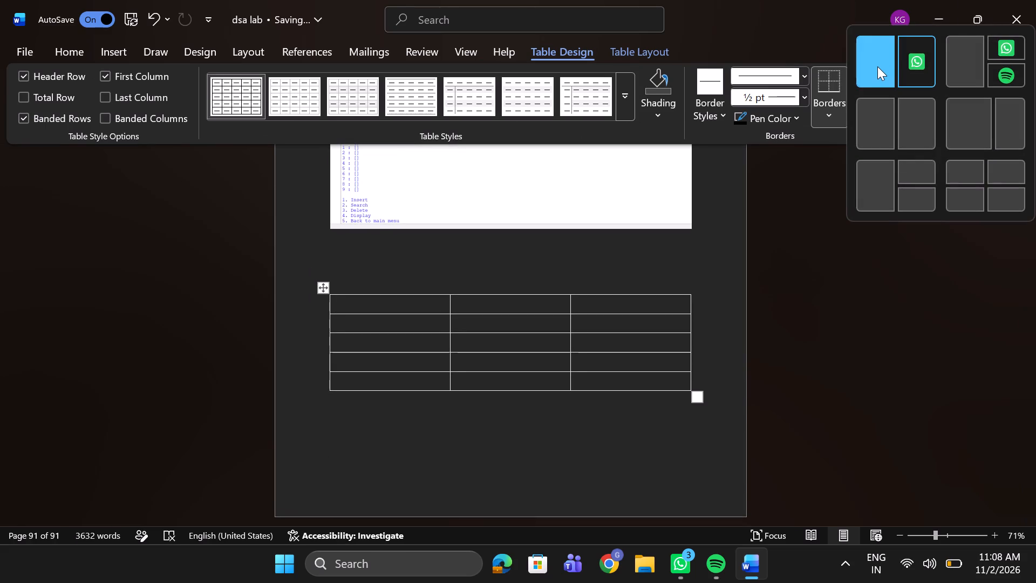
click(877, 66)
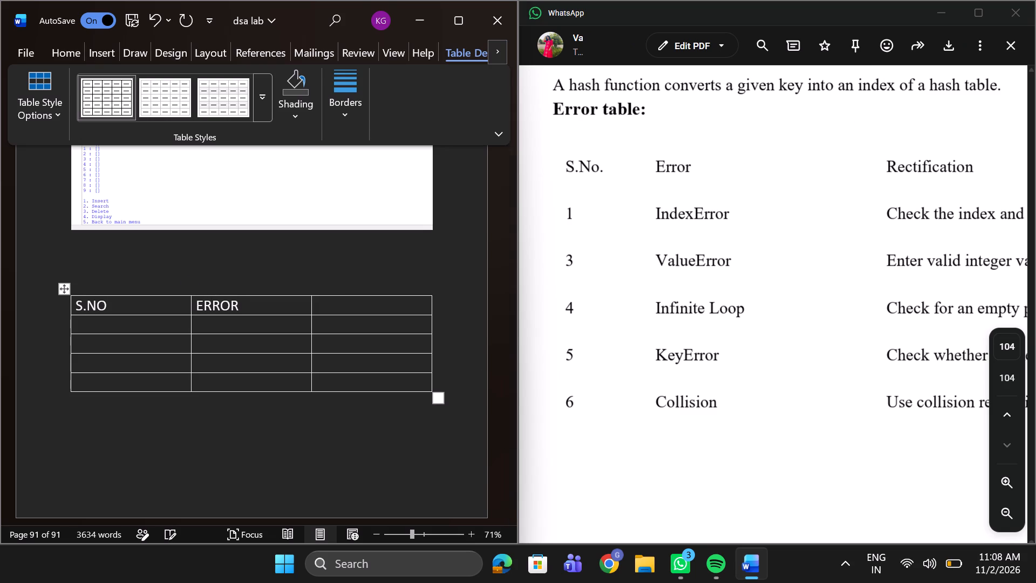
click(360, 306)
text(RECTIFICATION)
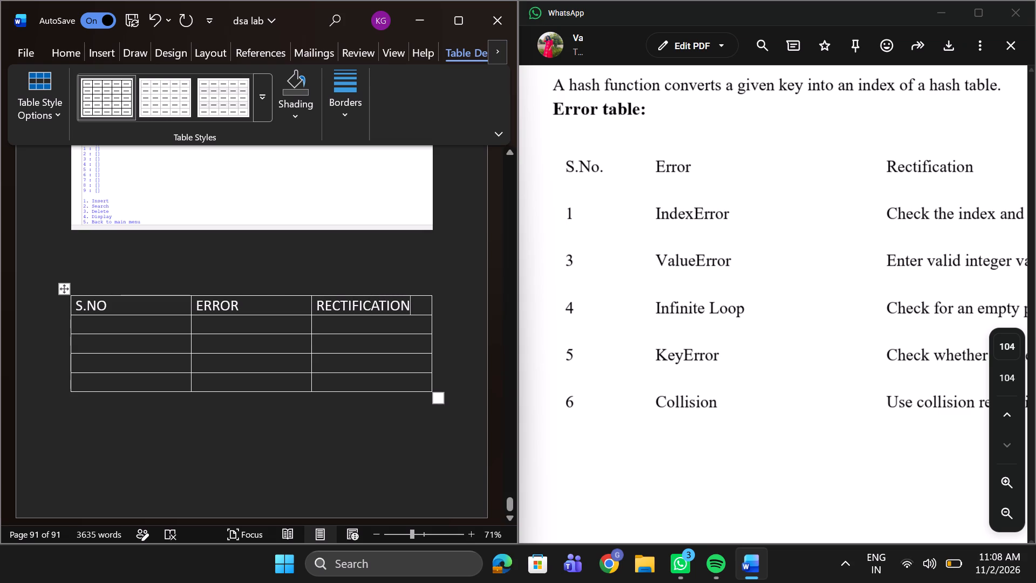
Enter serial number 1 in the S.NO column, in the row below the header.
click(135, 321)
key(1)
Number the remaining rows 2, 3 and 4 in the S.NO column of the error table.
click(130, 343)
key(2)
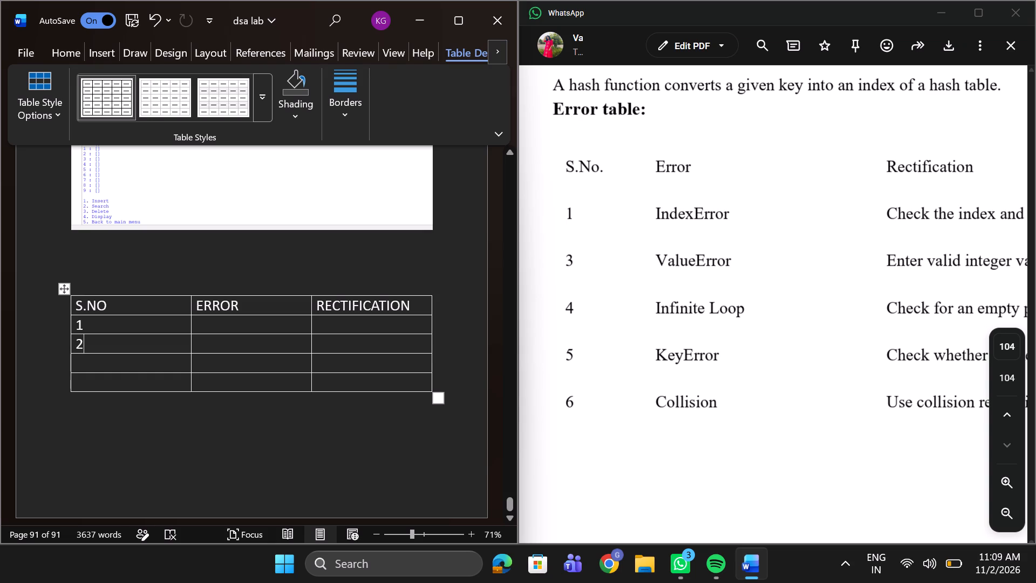
click(117, 363)
key(3)
click(104, 388)
key(4)
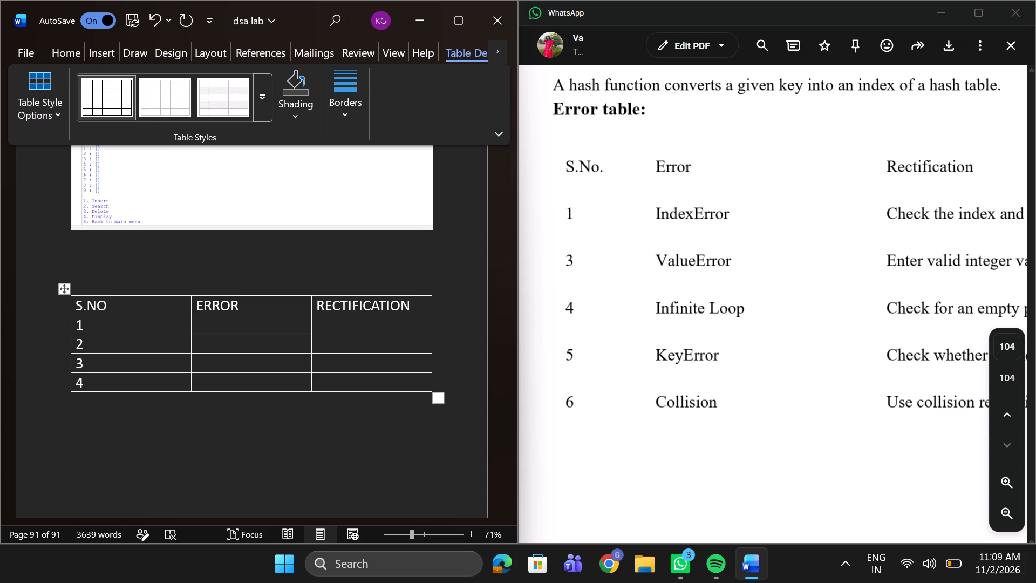
Enter INDEX ERROR as the error in row 1 of the table.
click(202, 323)
text(INDEX)
key(space)
text(ERROR)
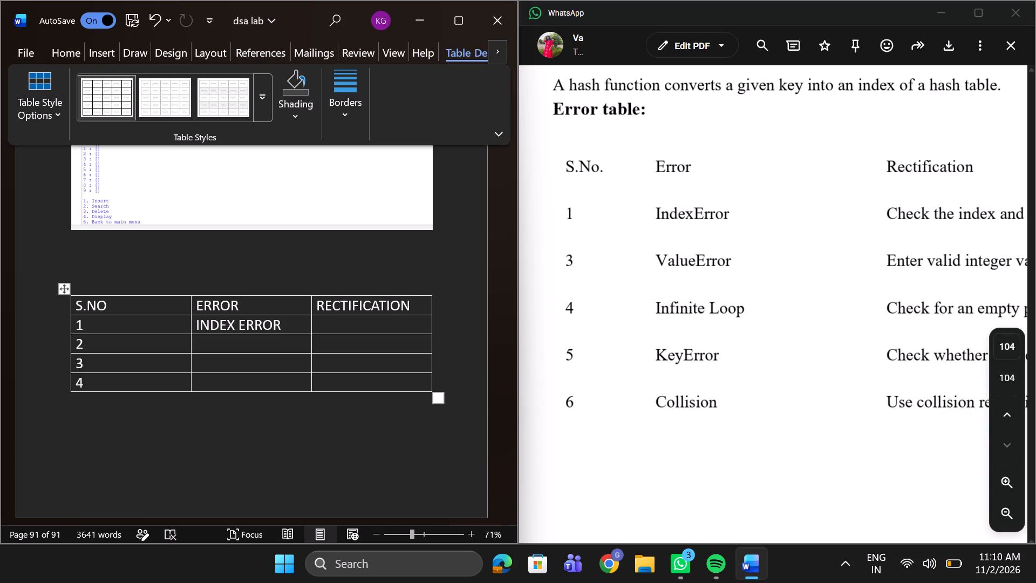
Enter row 1's rectification in capitals from the reference PDF's error table, beginning CHECK THE INDEX AND TAB.
click(354, 326)
text(CHECK)
key(space)
text(THE)
key(space)
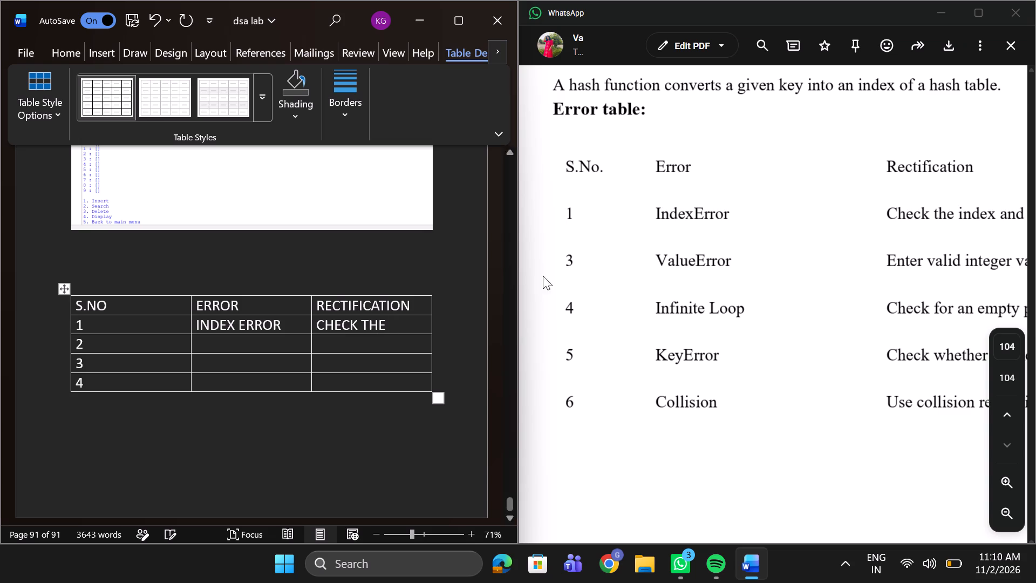
scroll(741, 242, left, 2)
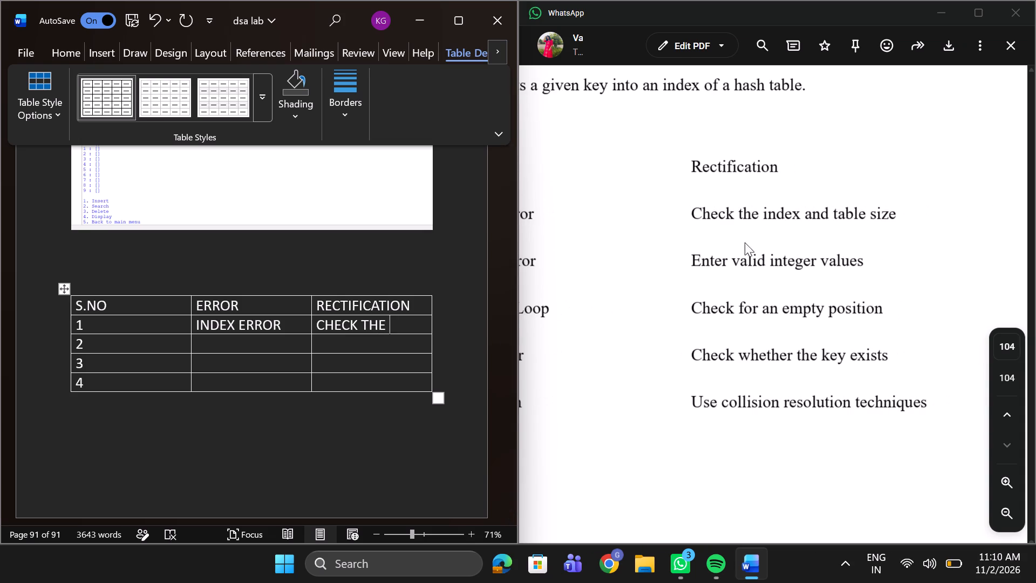
text(IN)
text(DE)
key(x)
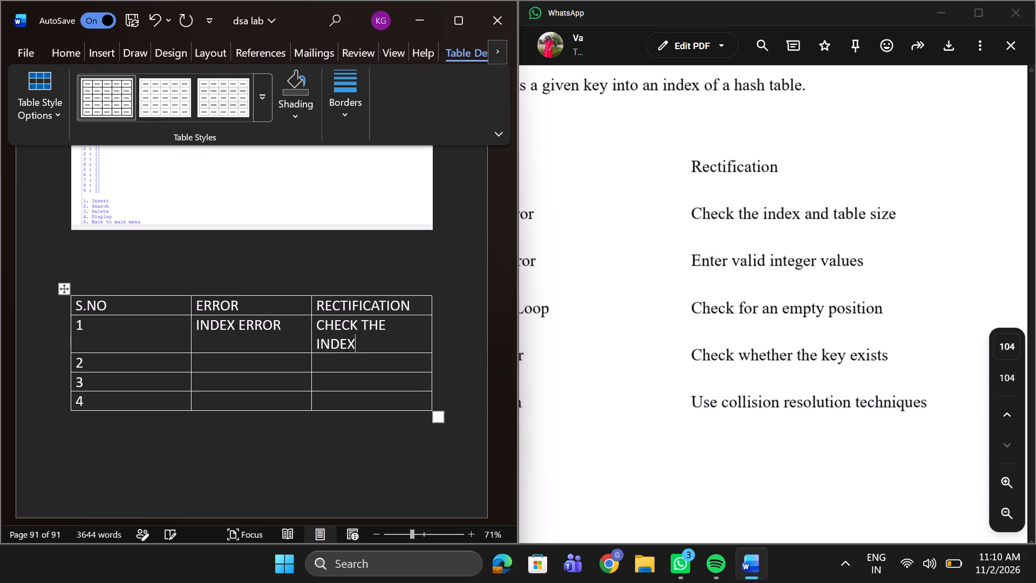
key(space)
text(AND TAB)
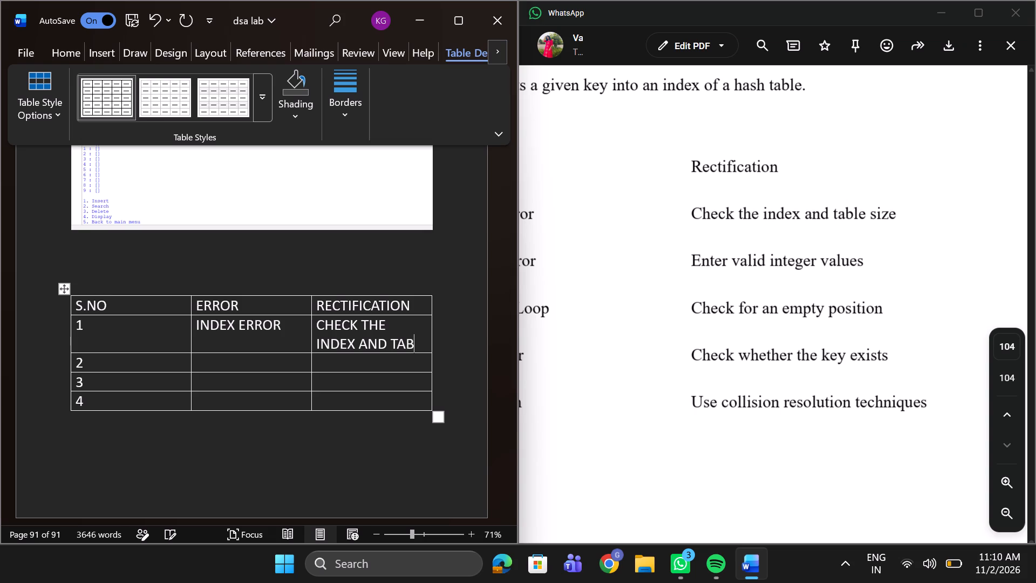
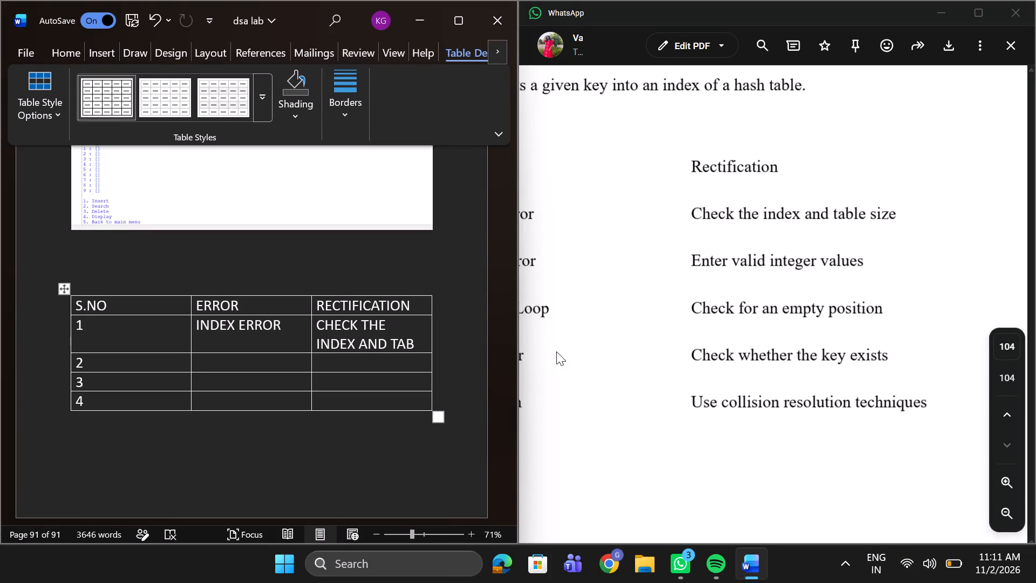
Complete row 1's rectification so that it reads CHECK THE INDEX AND TABLE SIZE.
text(LE)
key(space)
key(s)
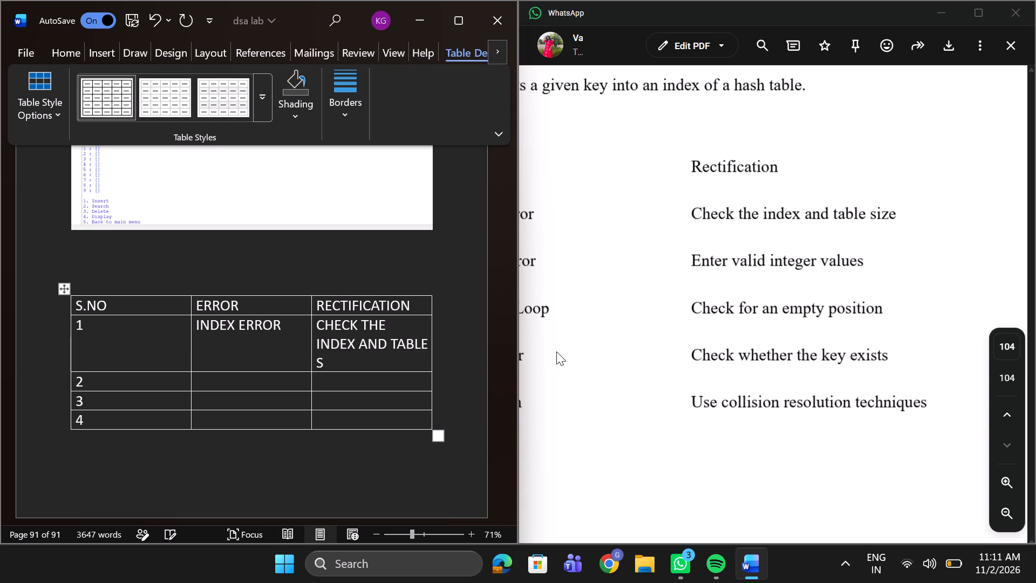
text(IZE)
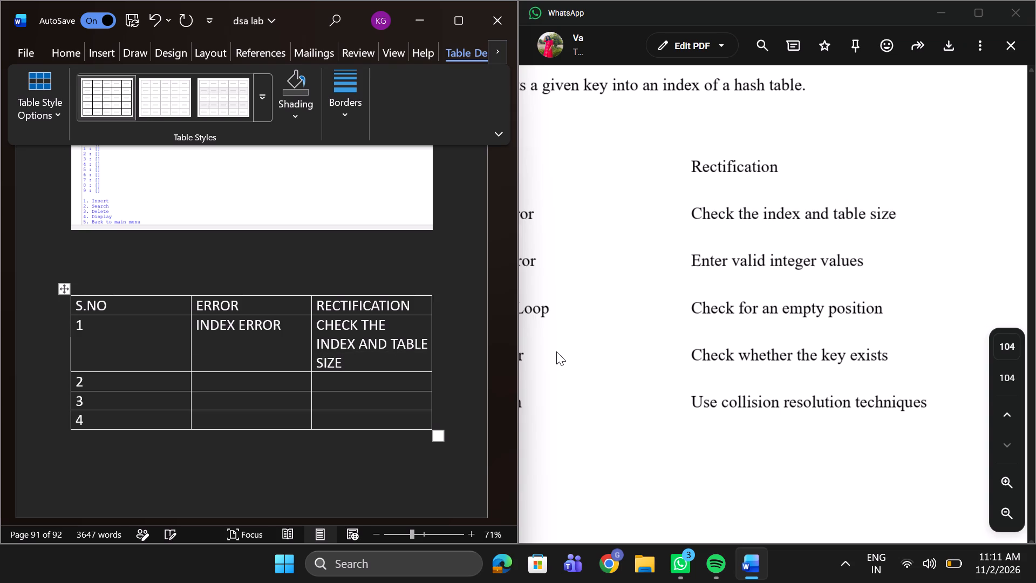
Enter VALUE ERROR as the error in row 2 of the table, following the reference PDF's error table.
click(266, 377)
scroll(704, 323, right, 1)
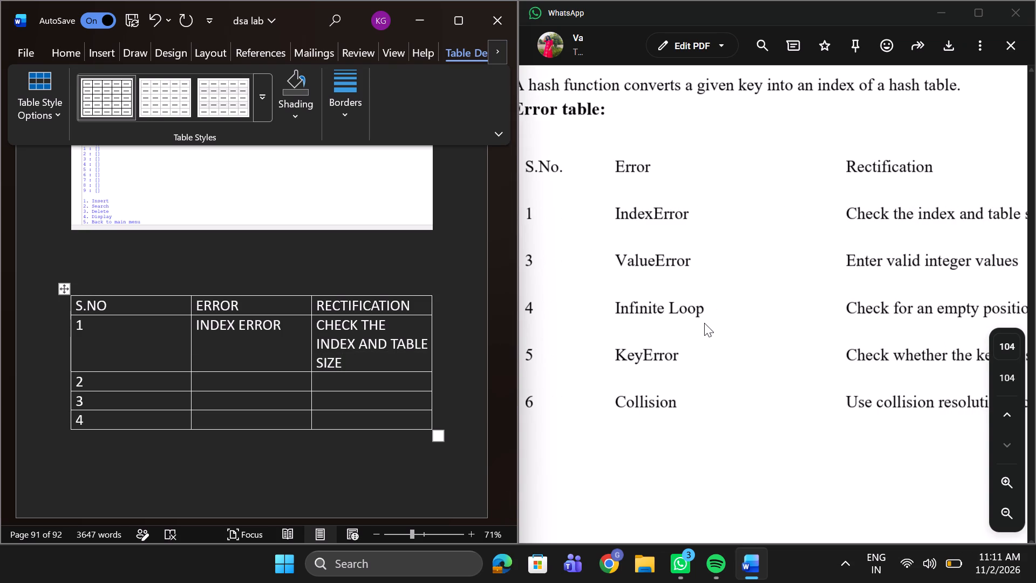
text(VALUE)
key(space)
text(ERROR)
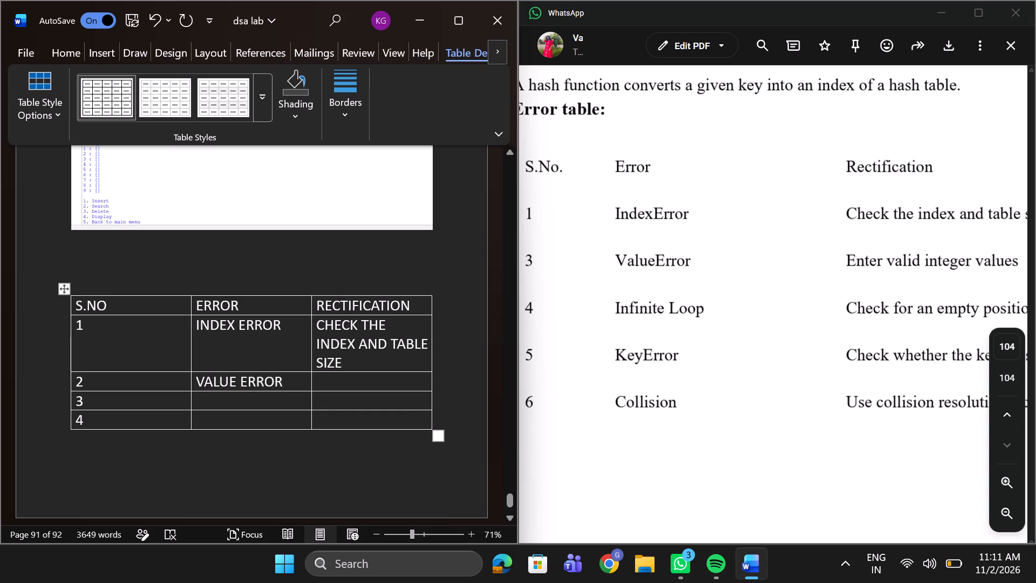
Enter row 2's rectification in capitals from the reference PDF's error table, beginning ENTER VALID.
click(355, 386)
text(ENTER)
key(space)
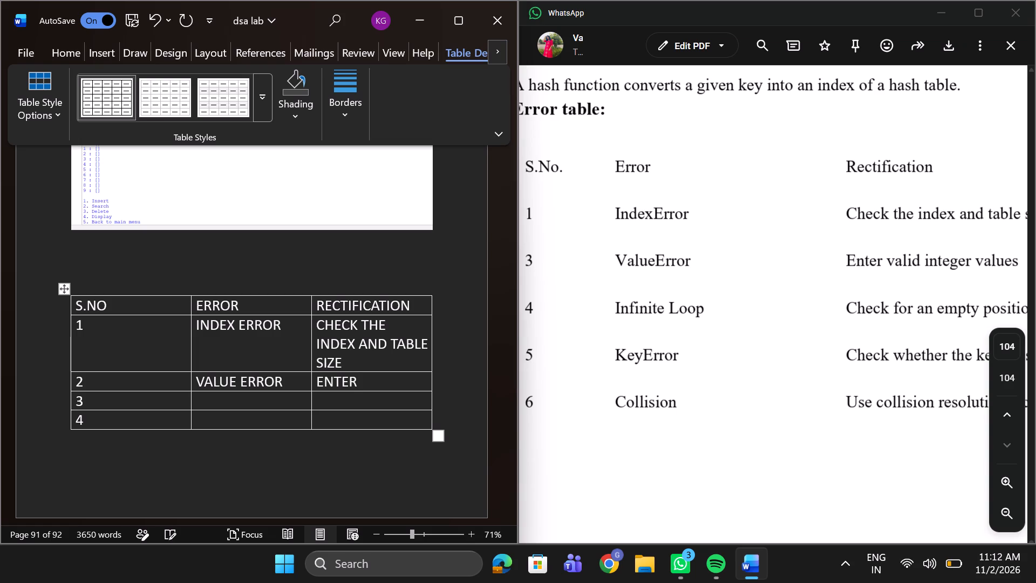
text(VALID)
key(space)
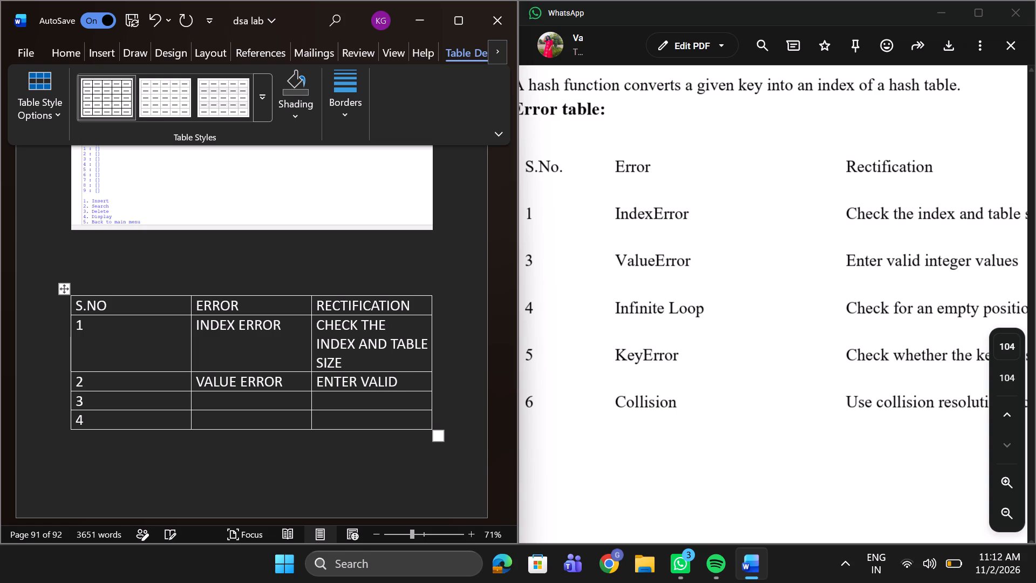
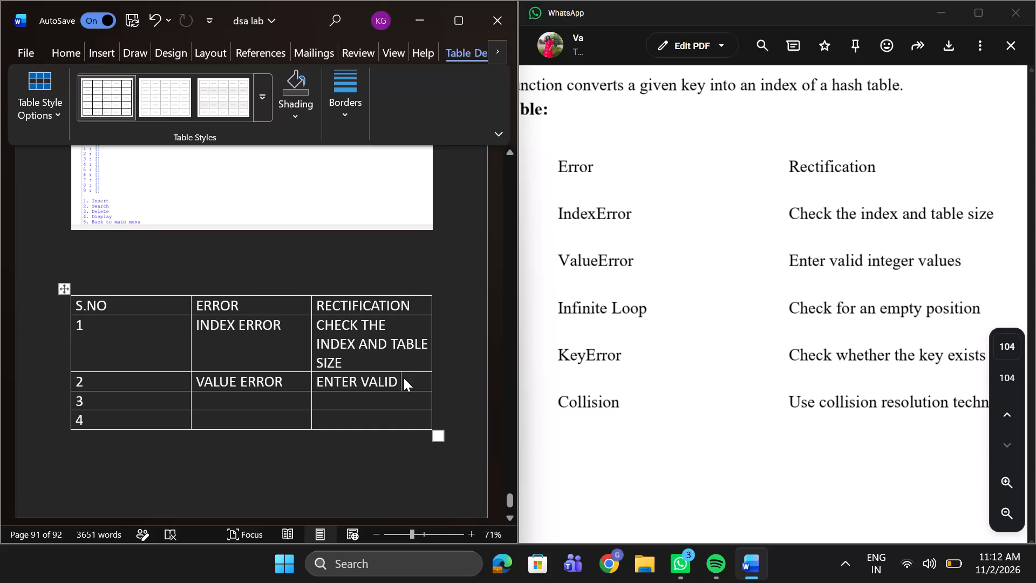
Complete row 2's rectification in capitals from the reference PDF so that it reads ENTER VALID INTEGER VALUES.
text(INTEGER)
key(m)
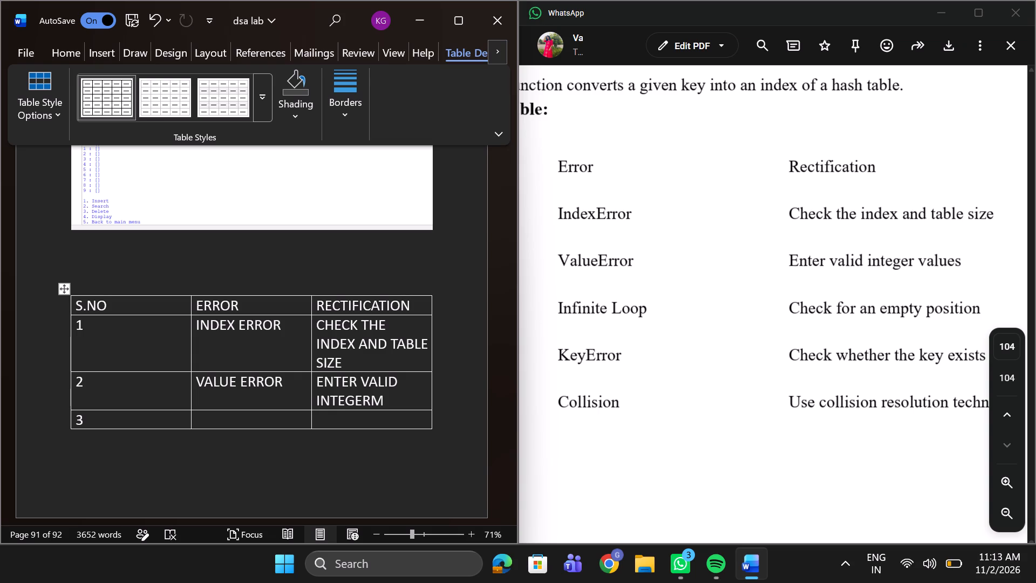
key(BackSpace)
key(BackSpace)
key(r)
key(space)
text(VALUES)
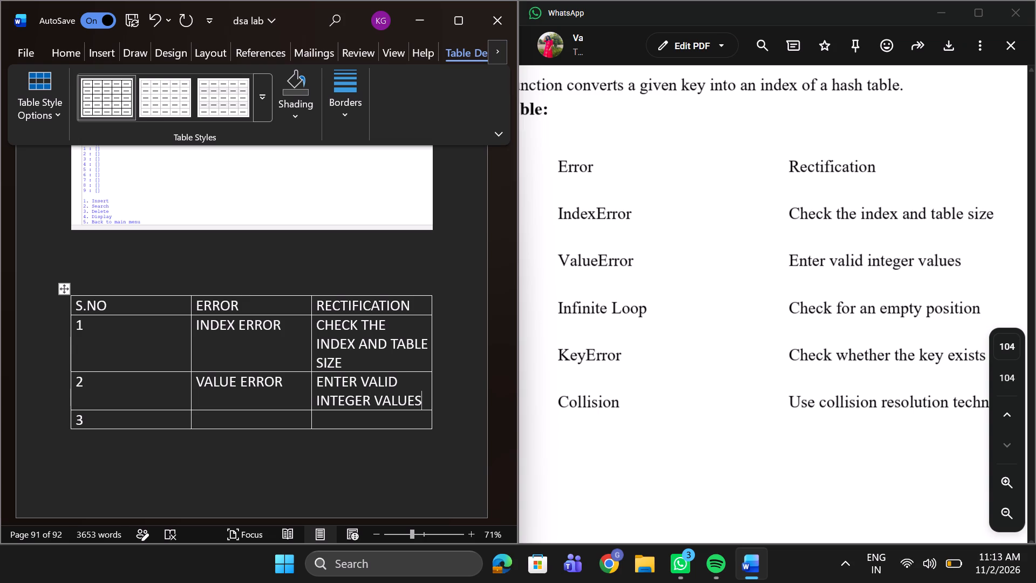
Enter INFINITY LOOP as the error in row 3 of the table.
click(245, 419)
Fill row 3 of the hashing error table with the error INFINITY LOOP and the rectification CHECK FOR AN EMPTY POSITION.
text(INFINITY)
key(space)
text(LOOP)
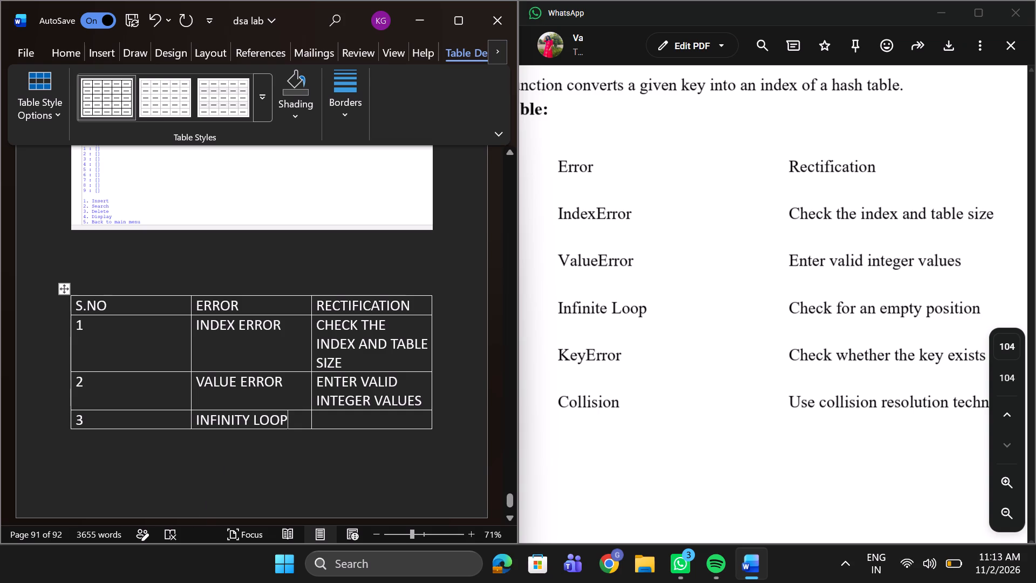
click(340, 423)
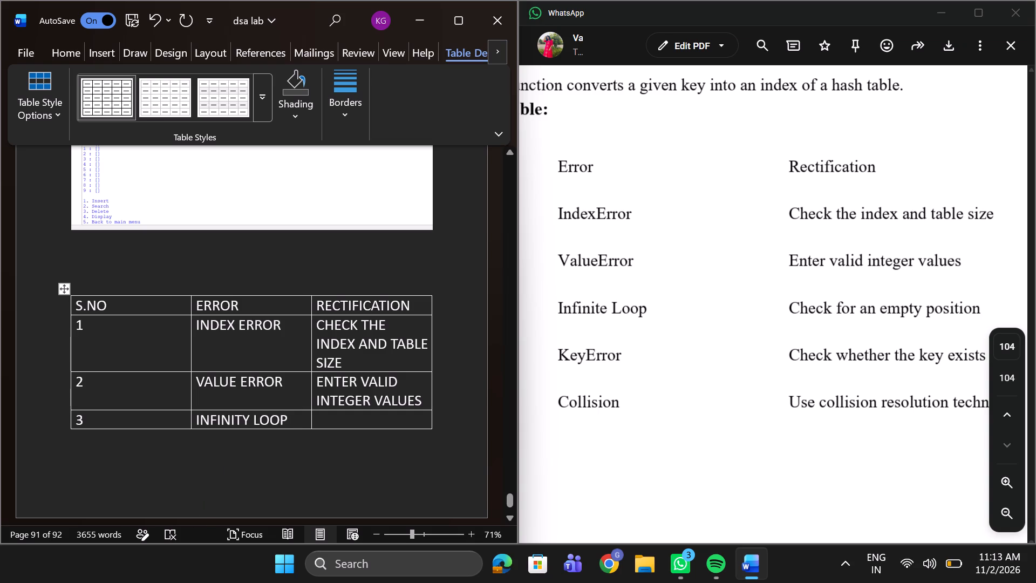
click(340, 423)
text(CHECK)
key(space)
text(FOR AN EMP)
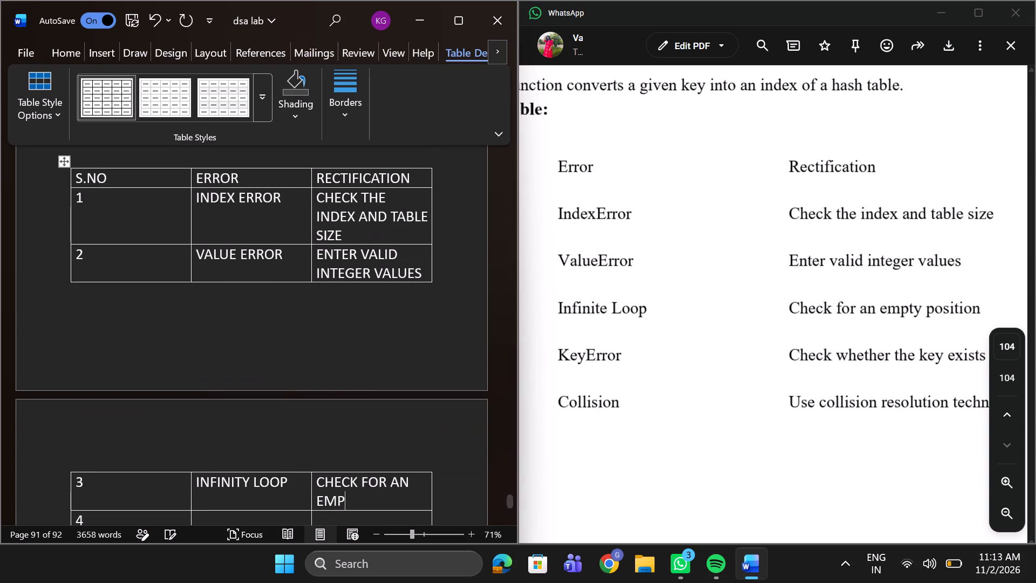
text(TY)
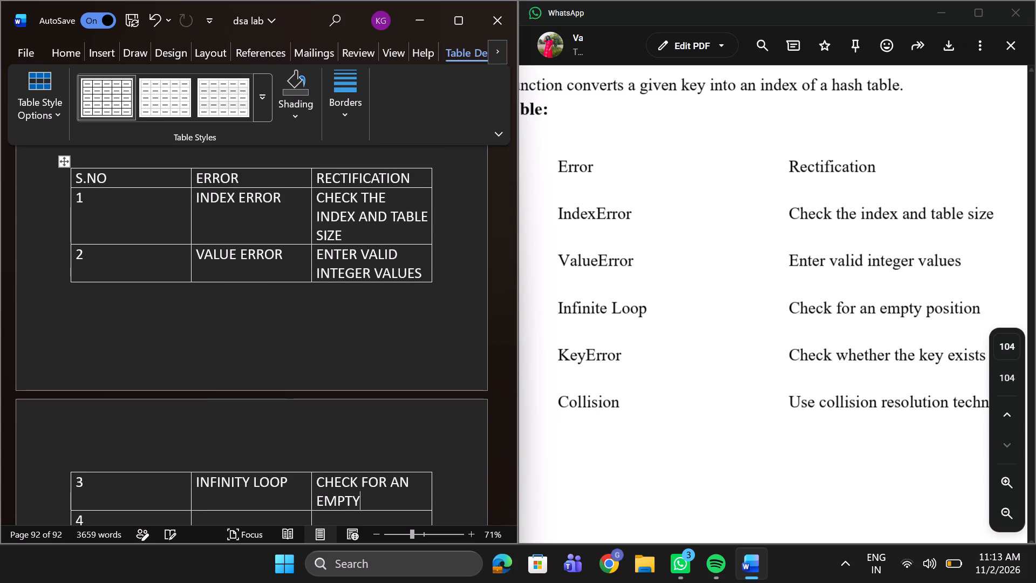
key(space)
text(POSITION)
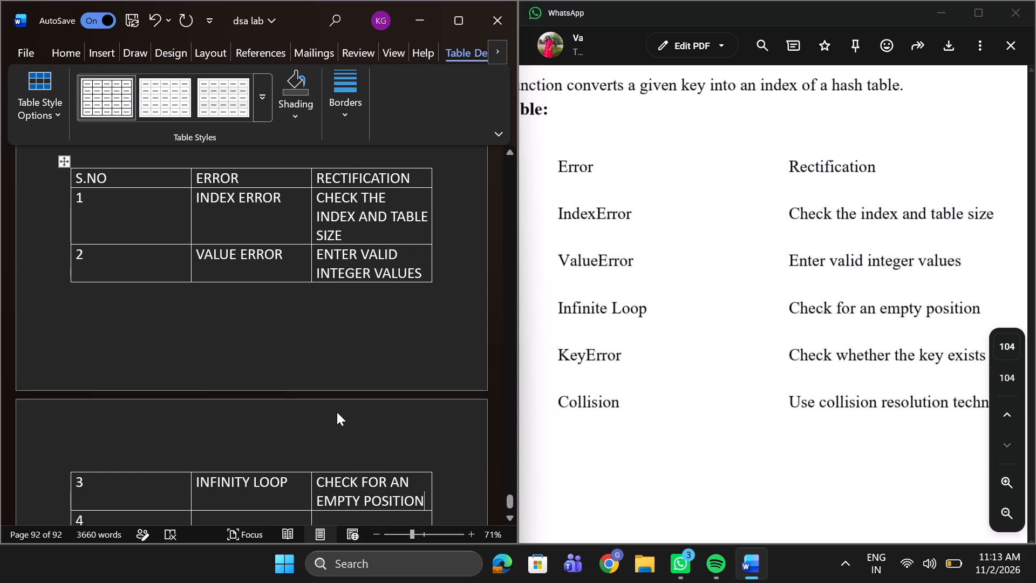
Enter KEY ERROR as the error in row 4 of the hashing error table.
scroll(337, 412, down, 2)
click(278, 371)
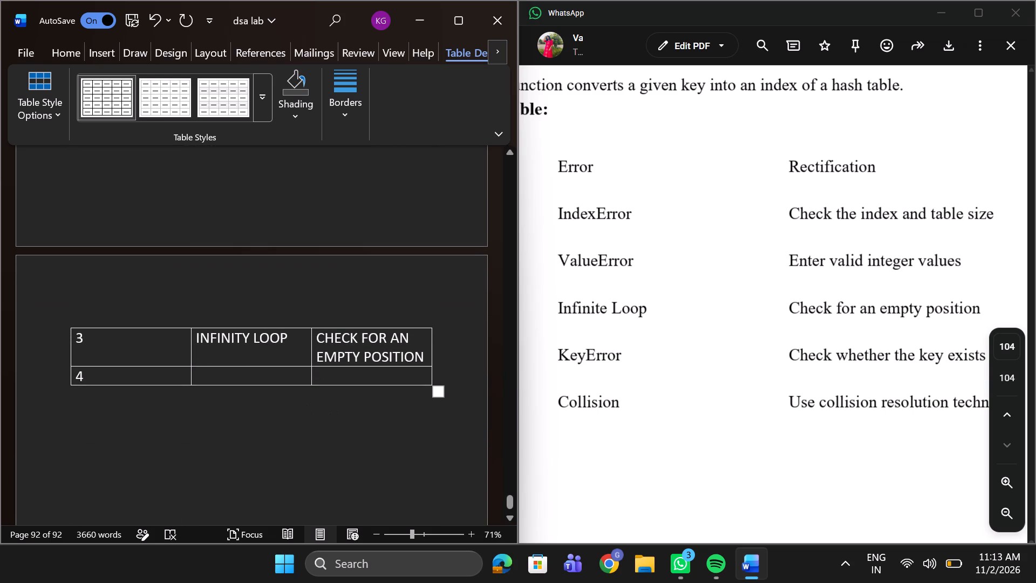
text(KA)
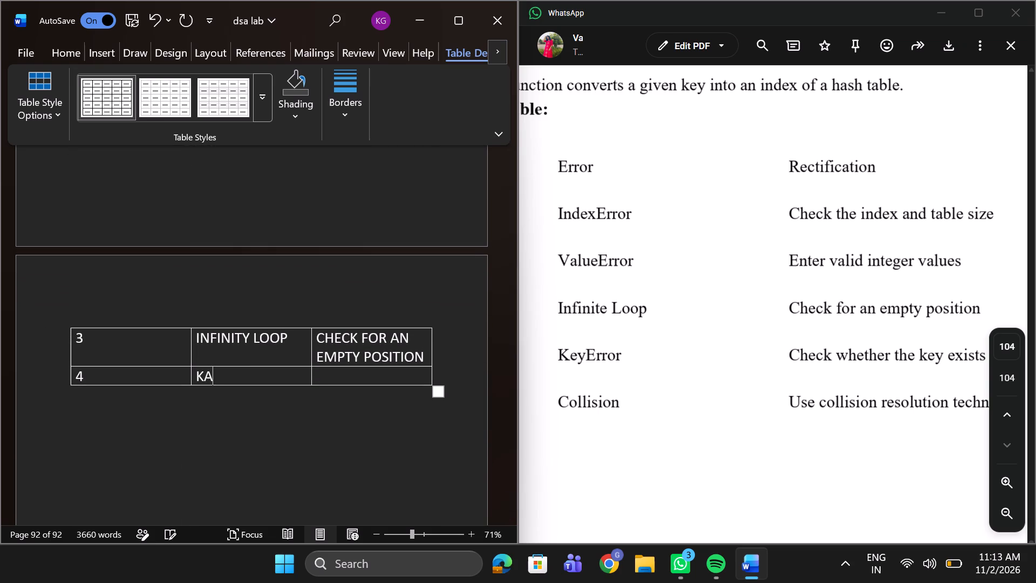
key(BackSpace)
text(EY)
key(space)
text(ERROR)
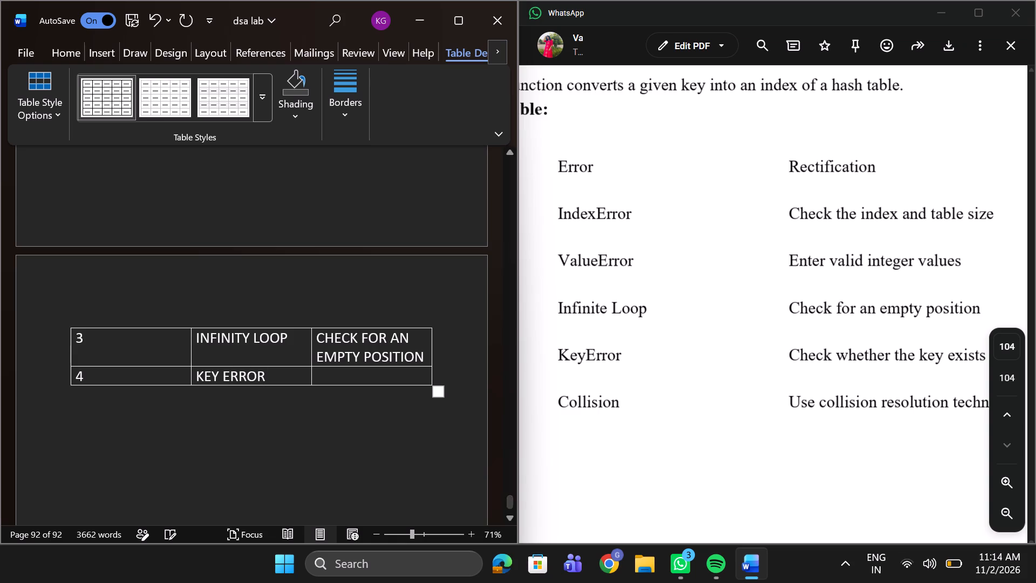
Enter CHECK WHETHER THE KEY EXISTS as the rectification in row 4 of the hashing error table.
click(322, 376)
text(CHECK WHETHE)
key(r)
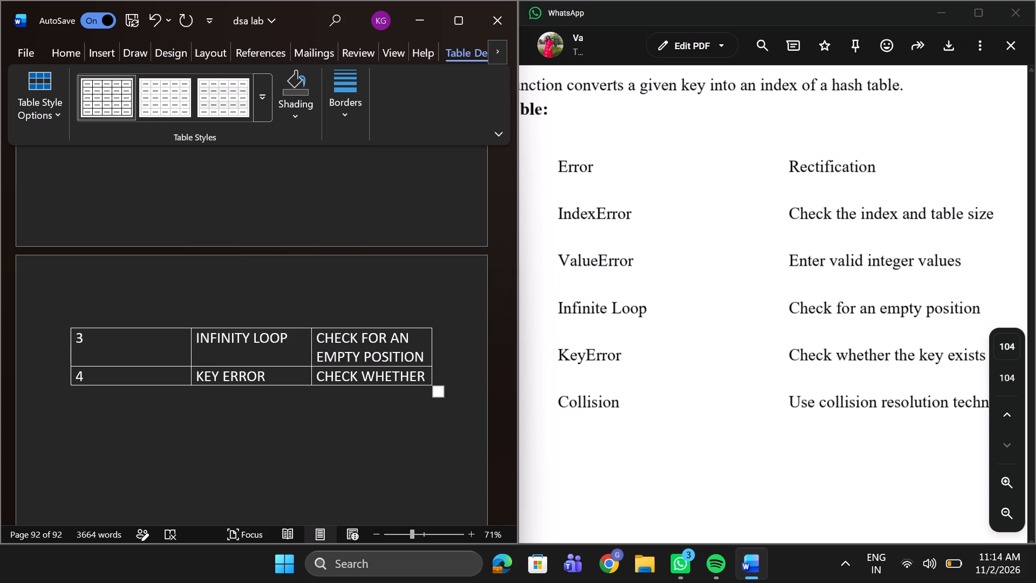
key(space)
text(THE)
key(space)
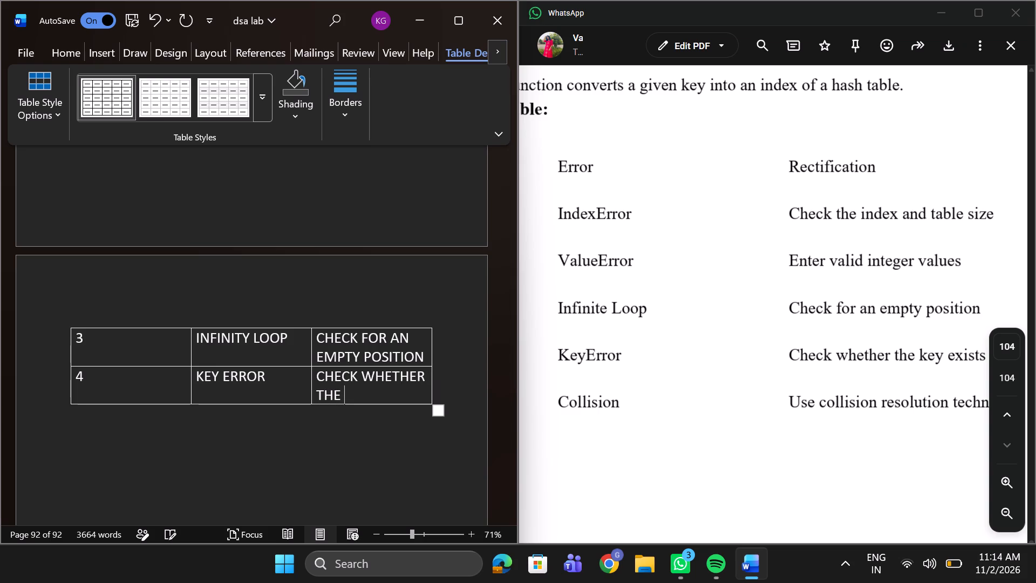
text(KEY EXISTS)
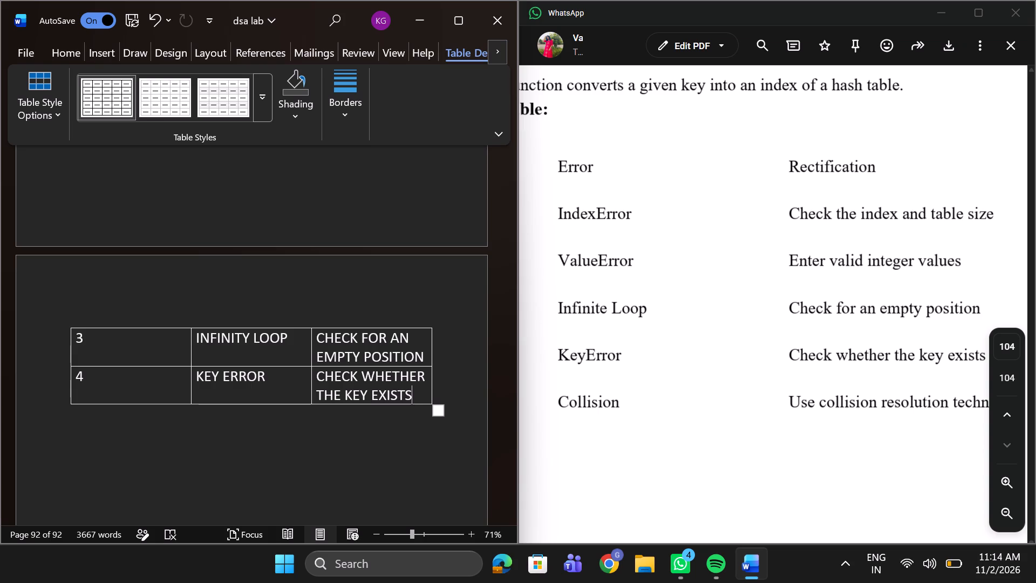
Review the lab manual backwards from the hashing error table through the earlier labs to the cover page.
scroll(385, 299, up, 5)
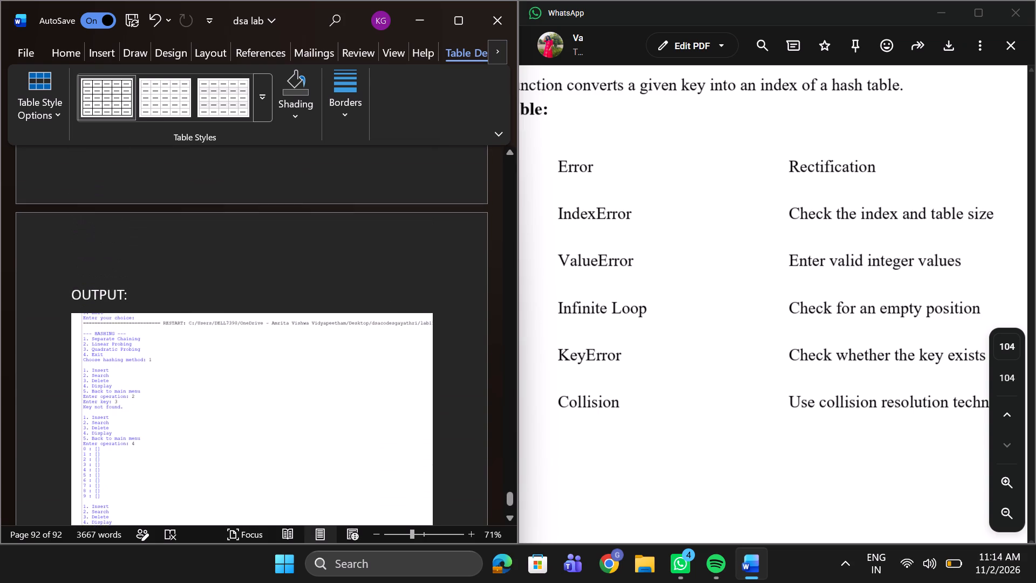
scroll(385, 299, down, 2)
scroll(385, 299, up, 9)
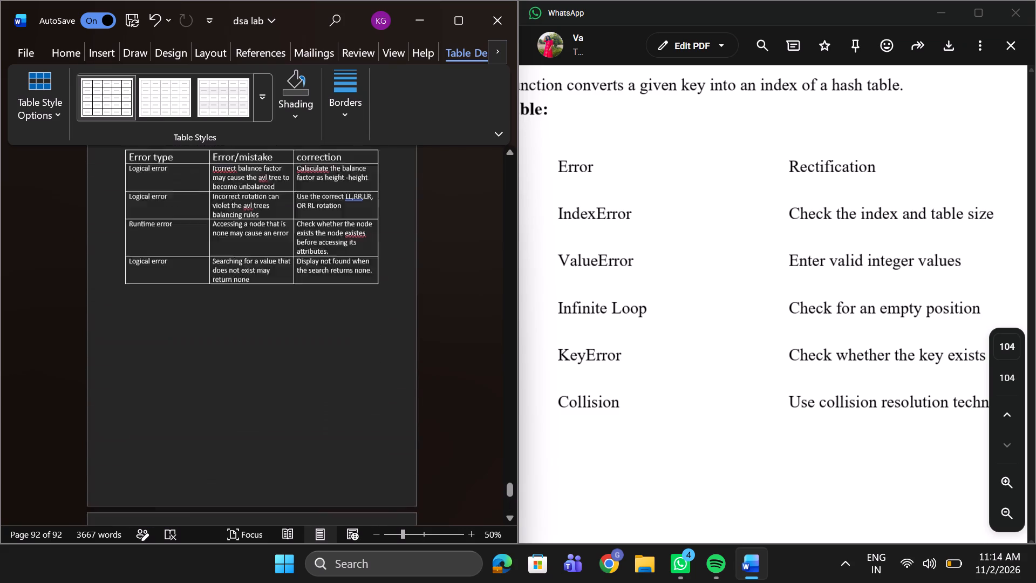
scroll(385, 299, up, 12)
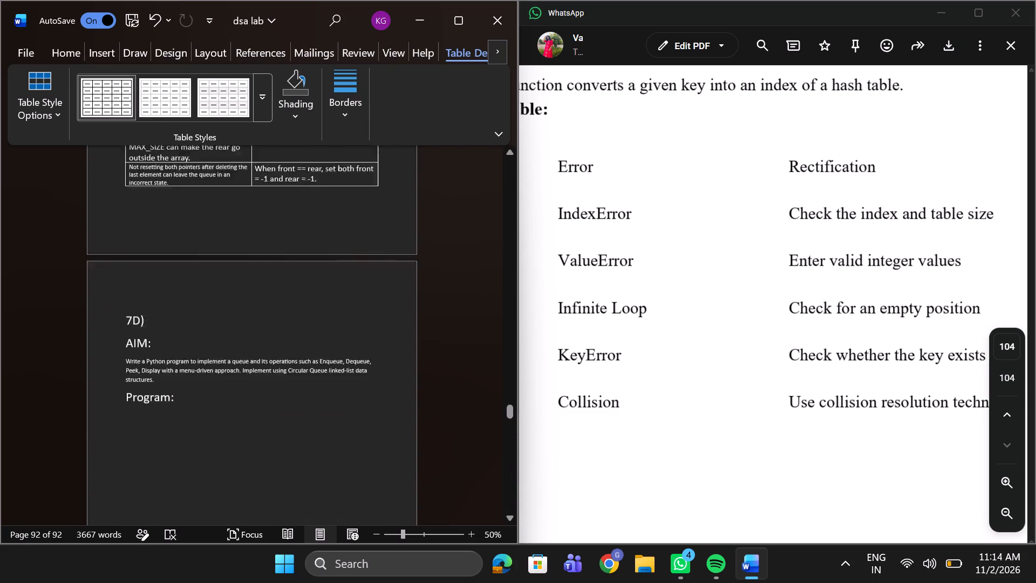
scroll(385, 299, up, 11)
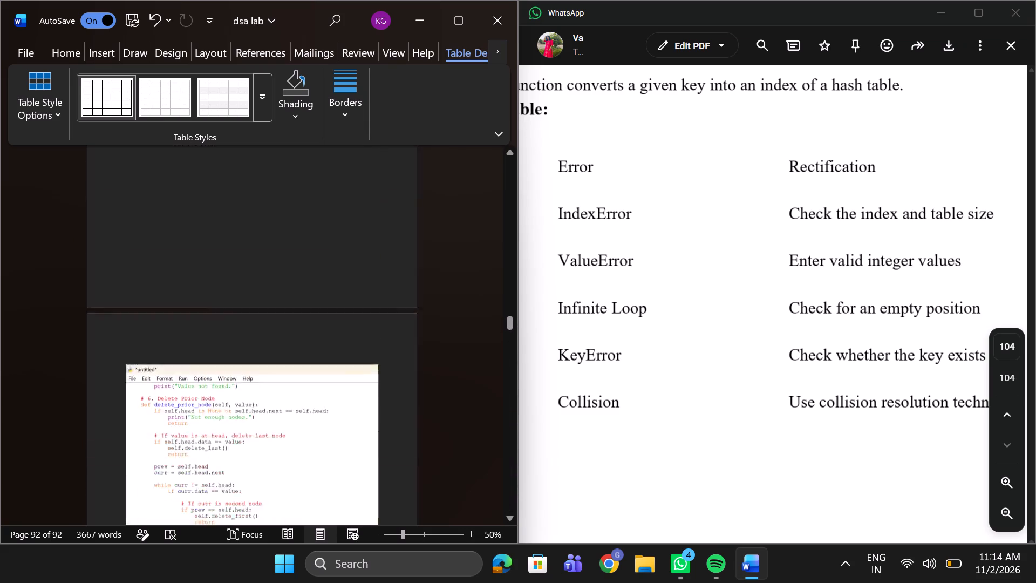
scroll(385, 299, up, 9)
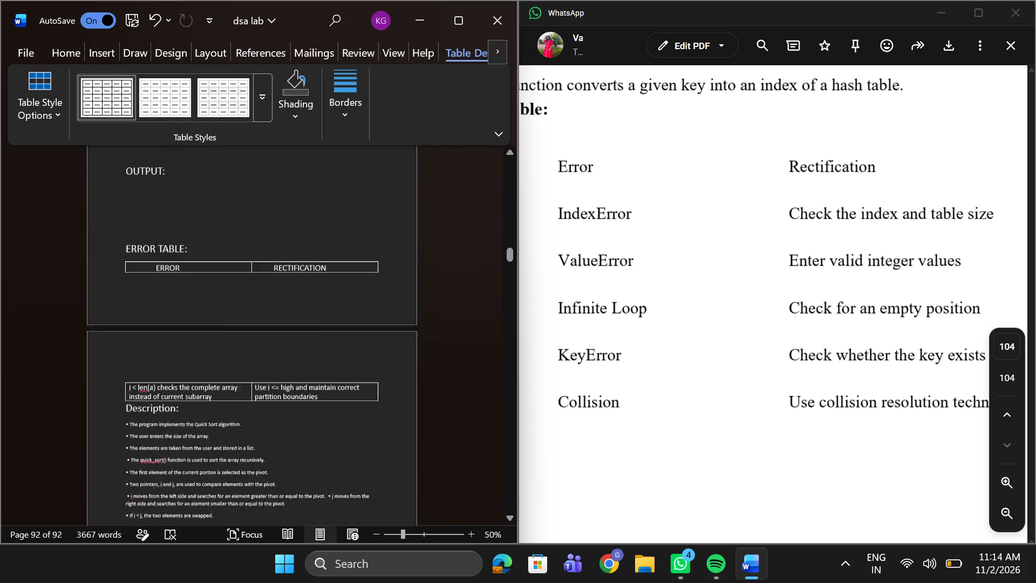
scroll(385, 299, up, 10)
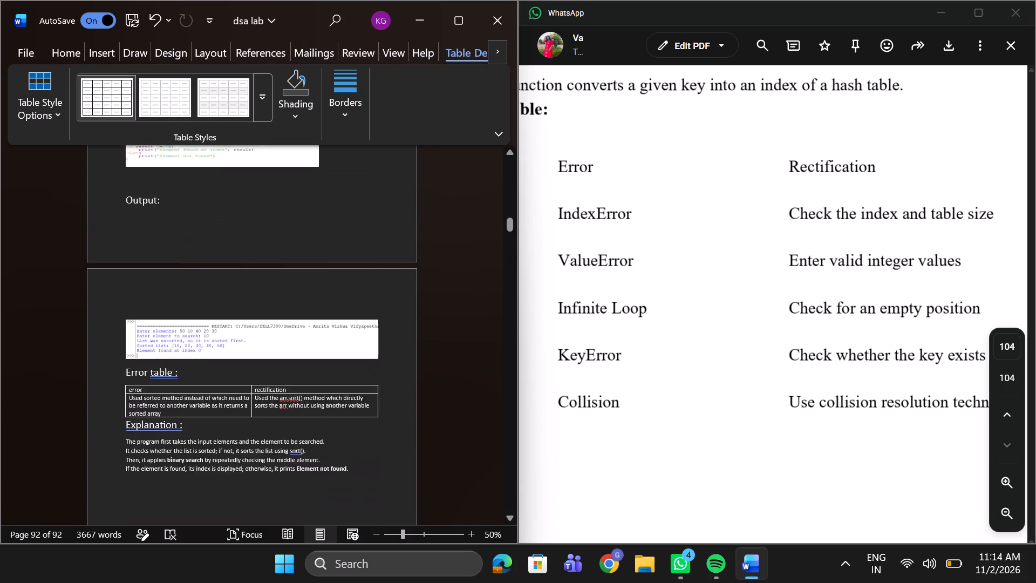
scroll(385, 299, up, 10)
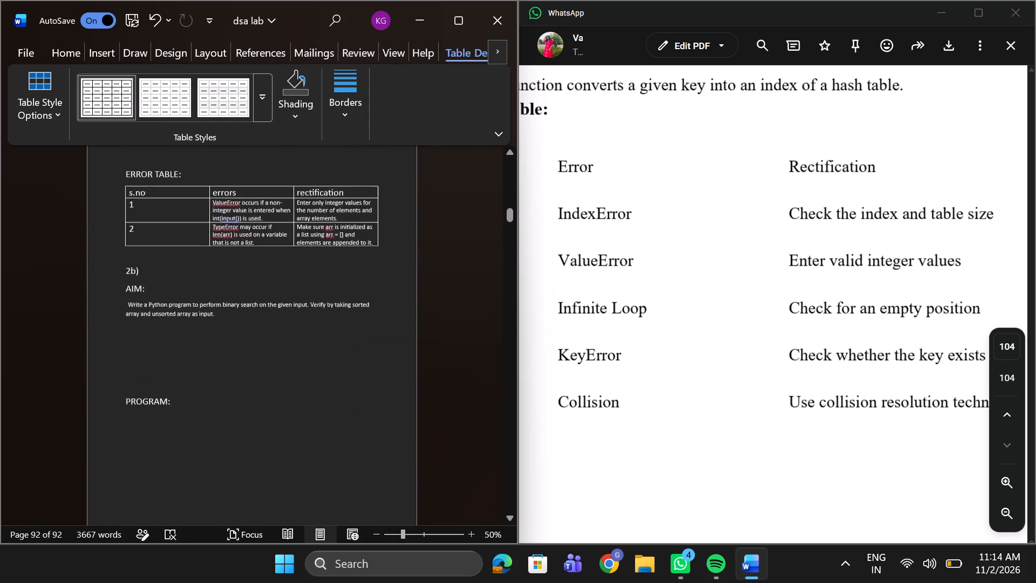
scroll(385, 299, up, 10)
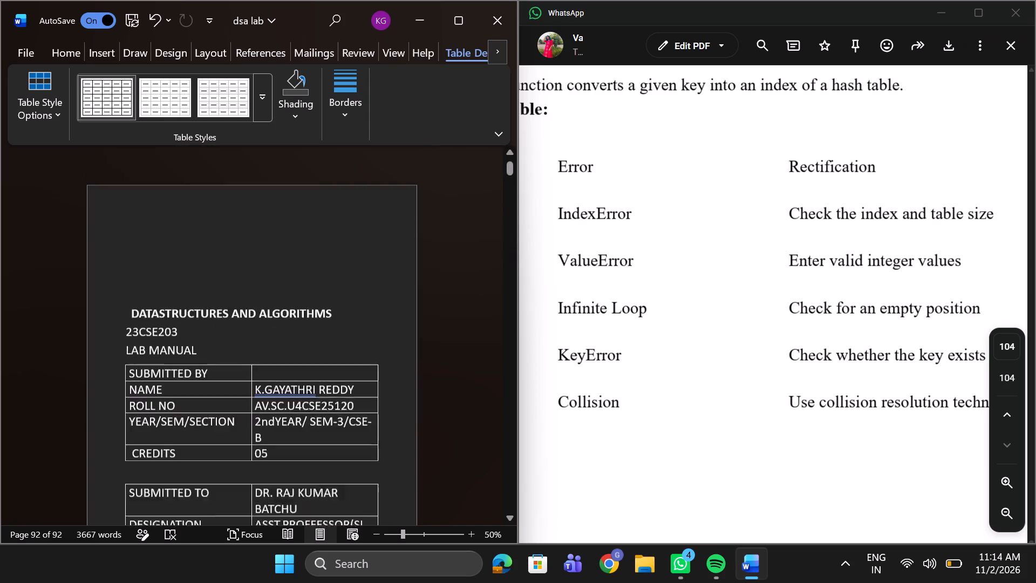
Review the lab manual's cover page details and the opening entries of its index table.
scroll(385, 299, up, 3)
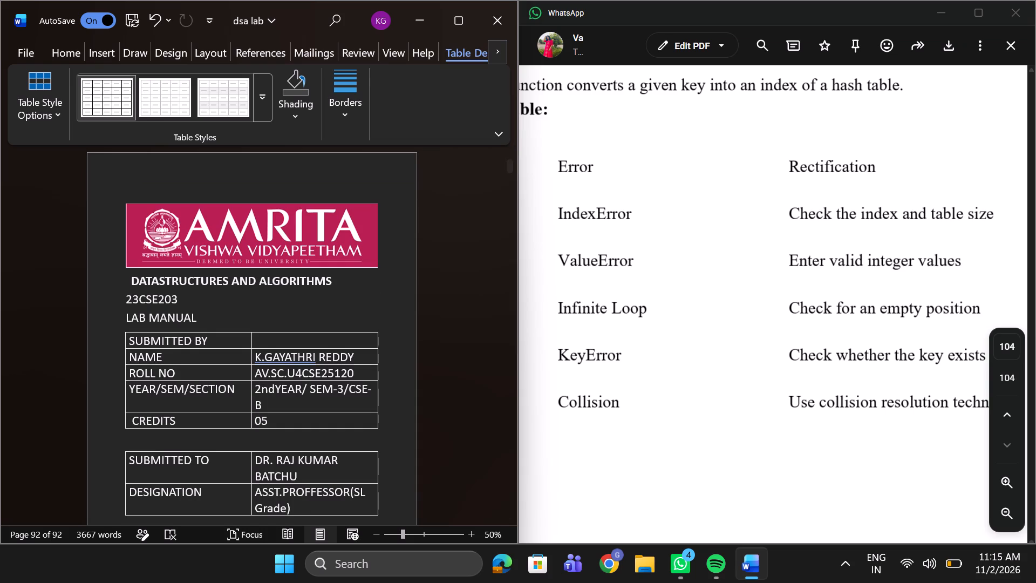
scroll(340, 291, down, 3)
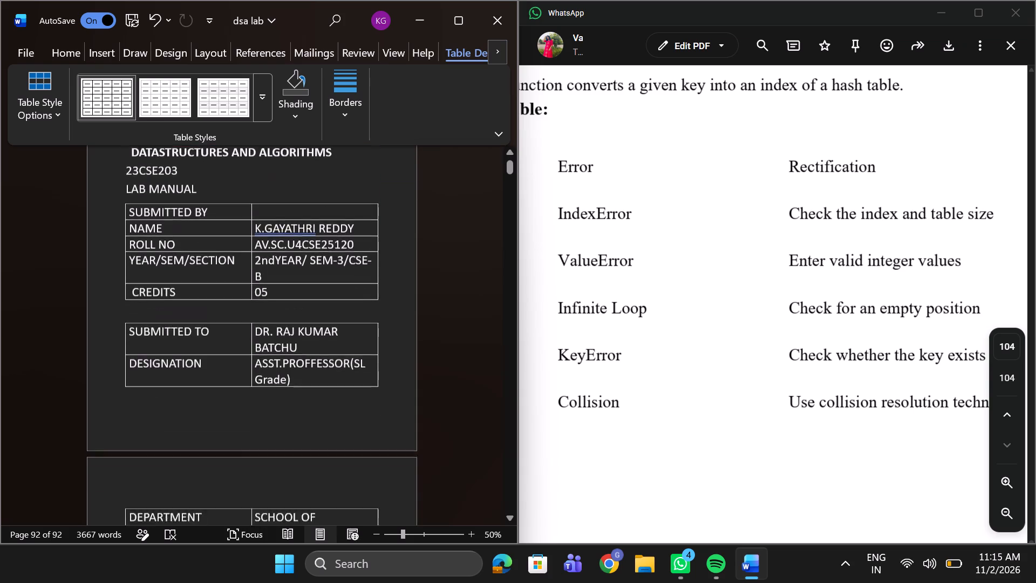
scroll(340, 291, down, 2)
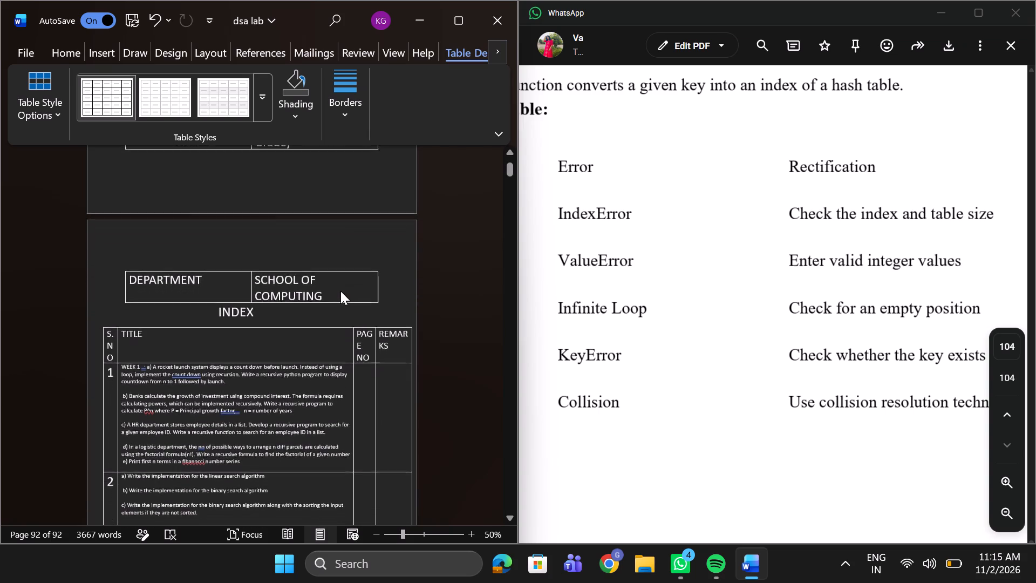
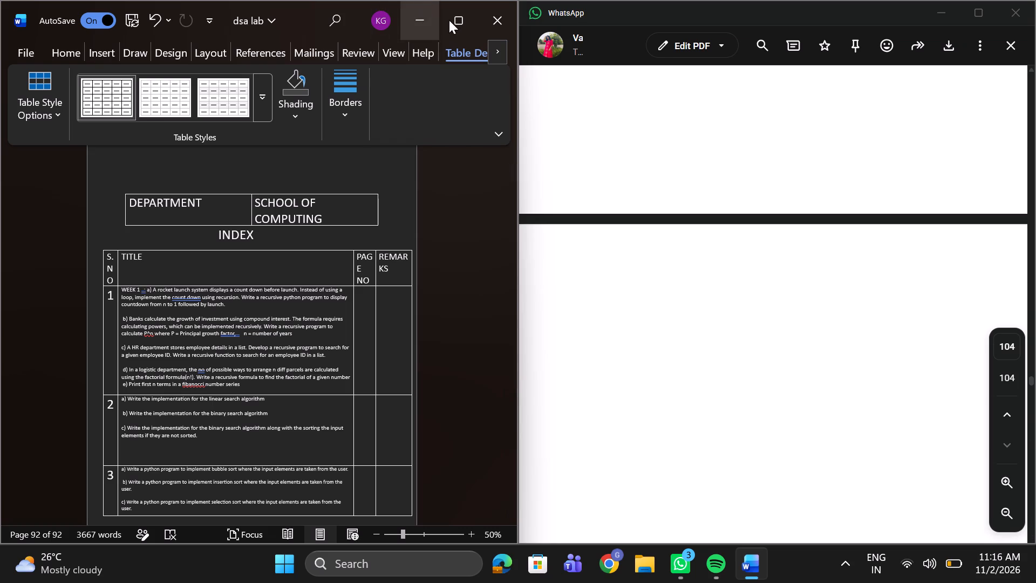
Maximize the dsa lab document and examine its cover page and the index table at a larger zoom.
click(456, 23)
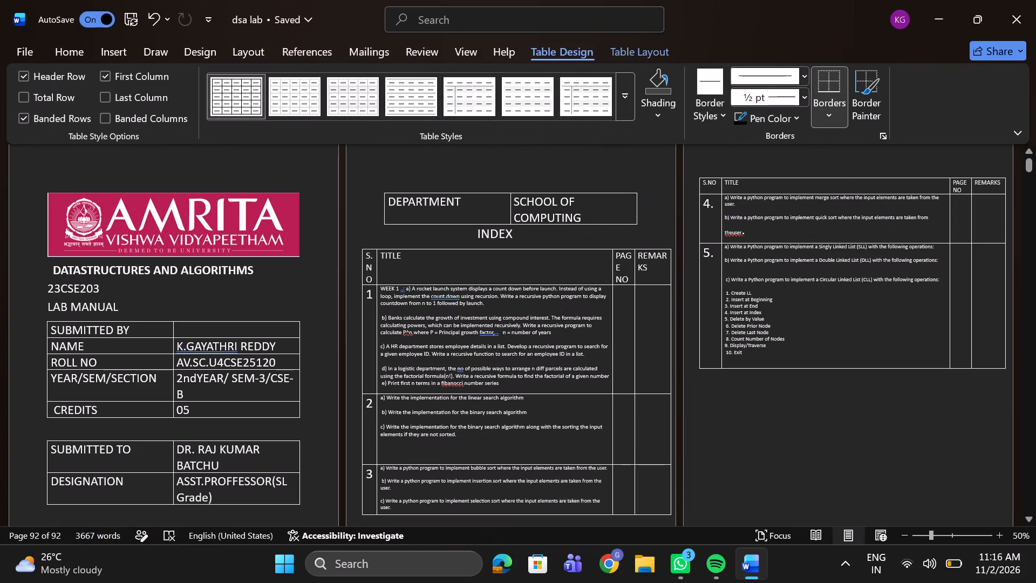
scroll(499, 286, up, 1)
scroll(499, 286, left, 1)
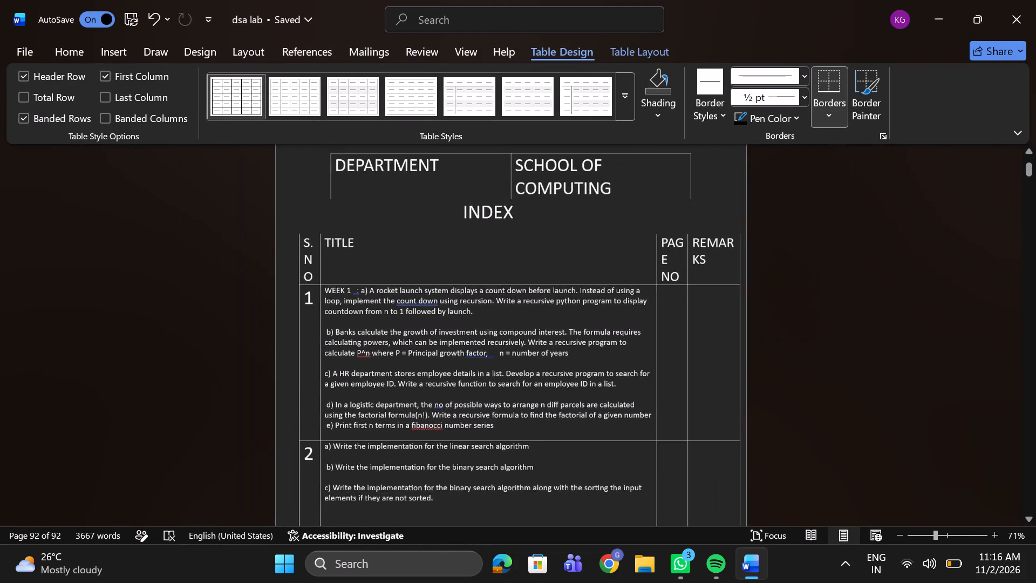
scroll(490, 324, left, 1)
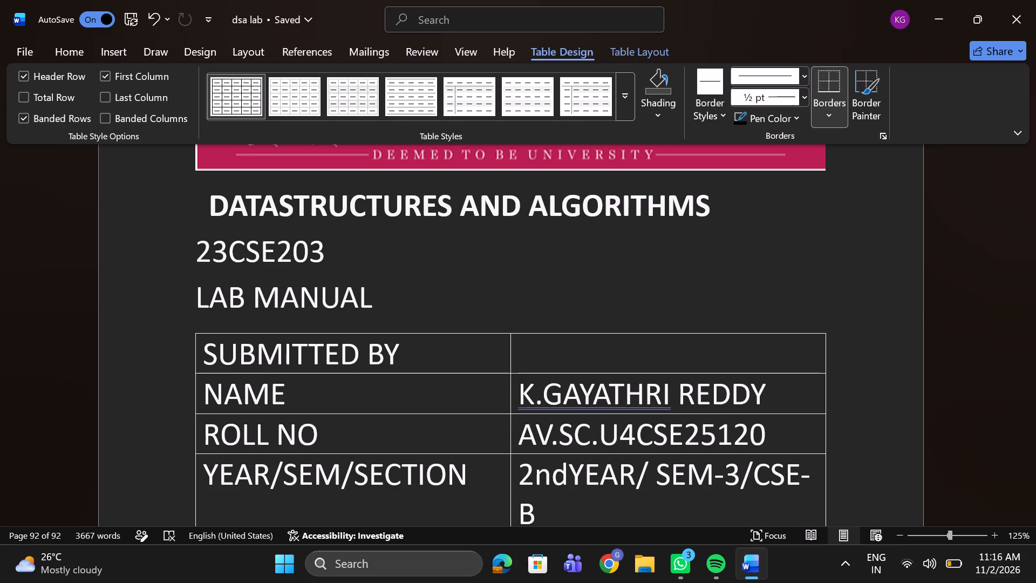
scroll(490, 324, up, 2)
scroll(490, 324, down, 3)
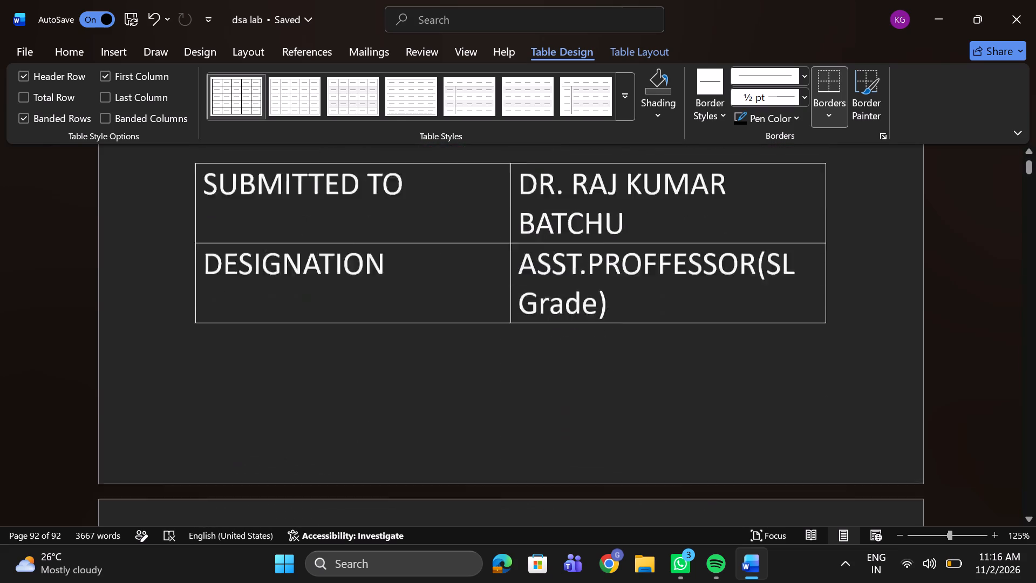
scroll(490, 324, down, 4)
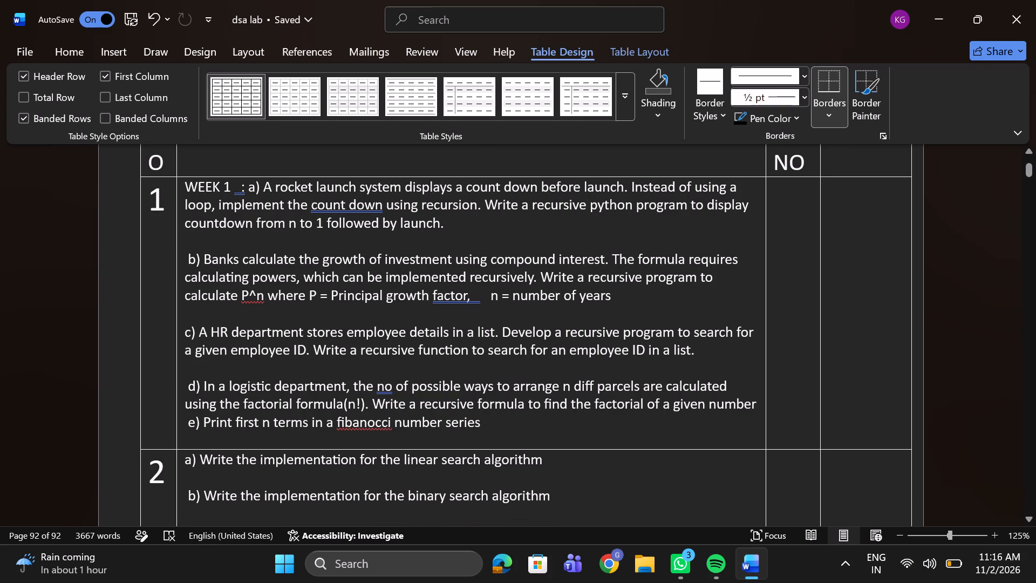
Select the blank line after question a) of WEEK 1 in row 1 of the index table.
click(454, 222)
drag(454, 222, 324, 230)
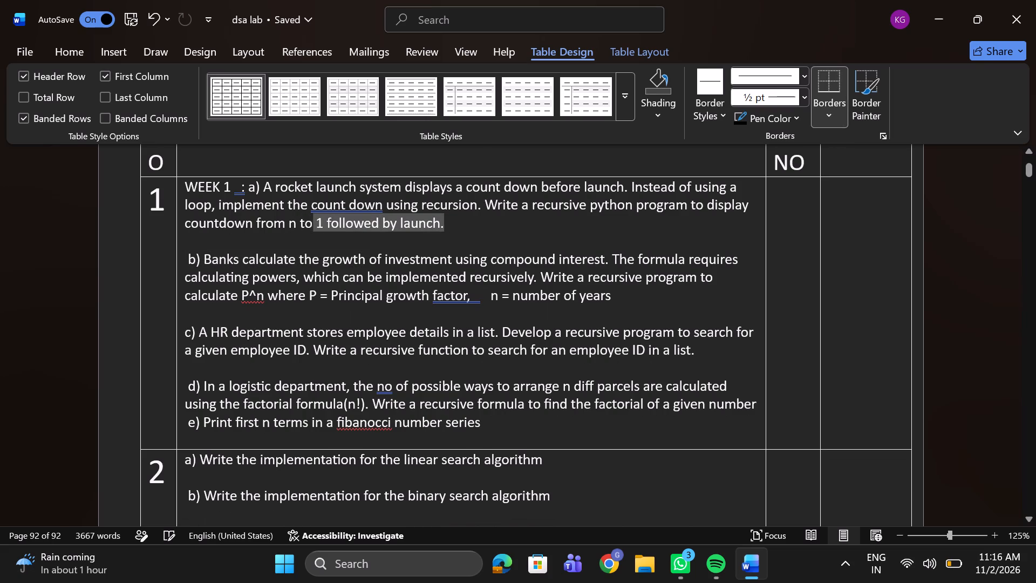
drag(324, 230, 414, 240)
click(453, 238)
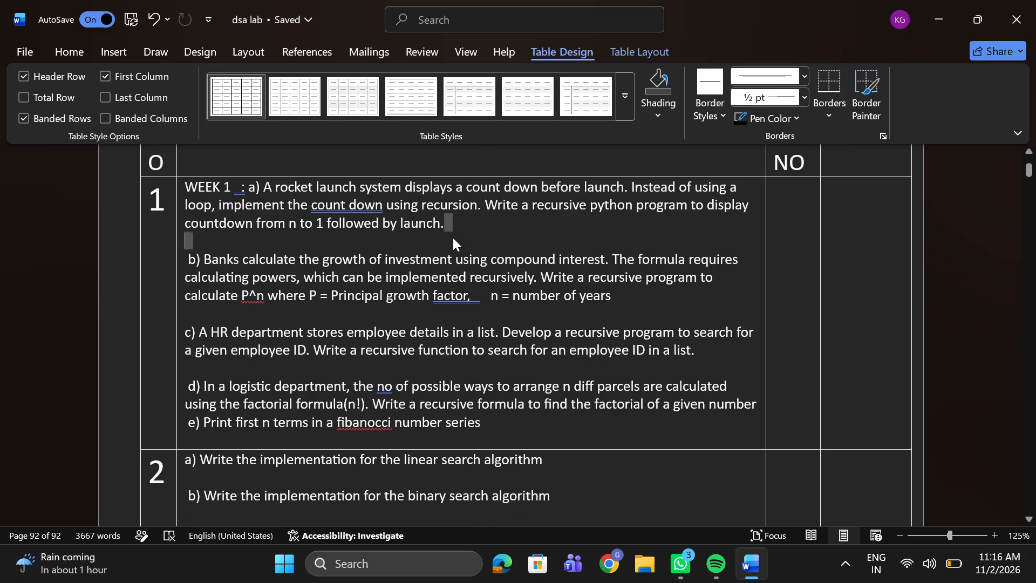
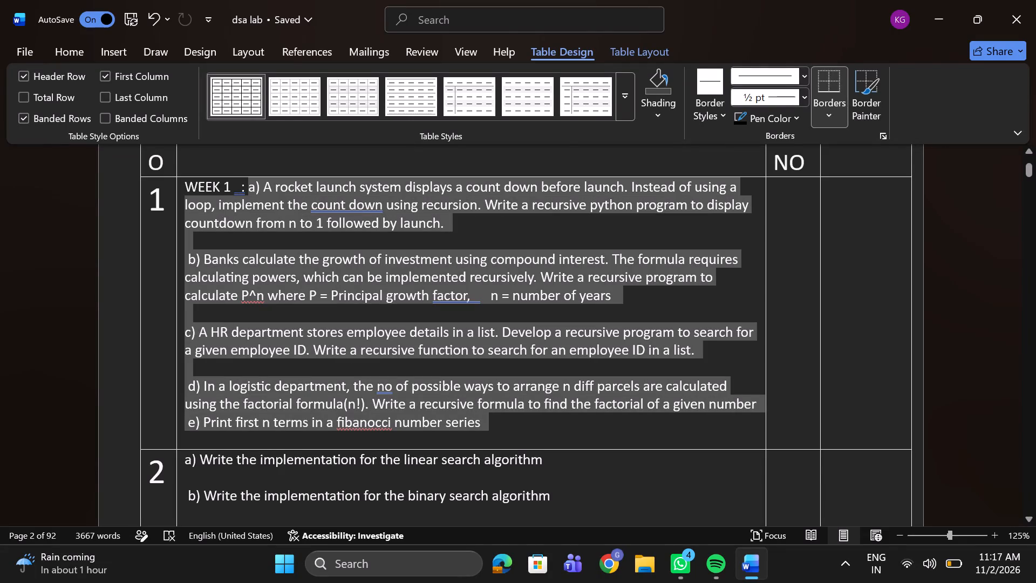
Replace the selected week 1 questions in row 1 of the index with the copied Recursion summary of programs A) to E).
key(BackSpace)
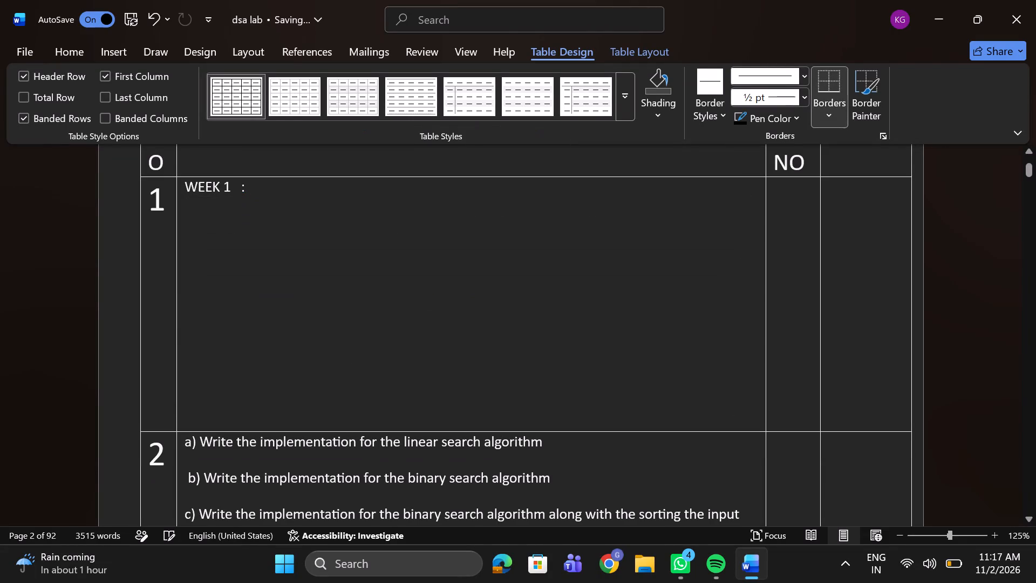
key(ctrl+v)
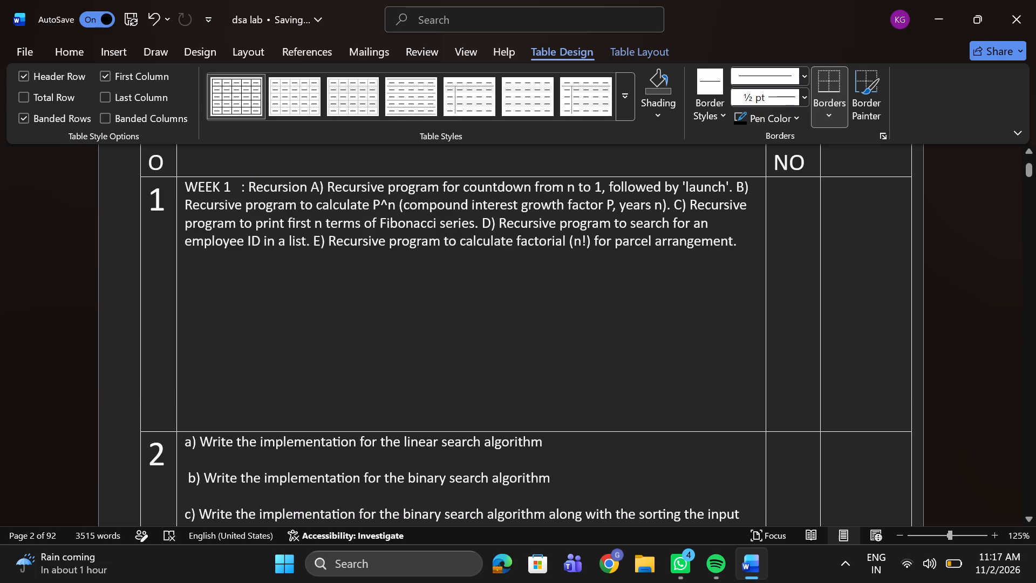
Break the week 1 index entry into separate lines, with the Recursion title first and each program A) to E) on its own line.
click(306, 189)
key(Return)
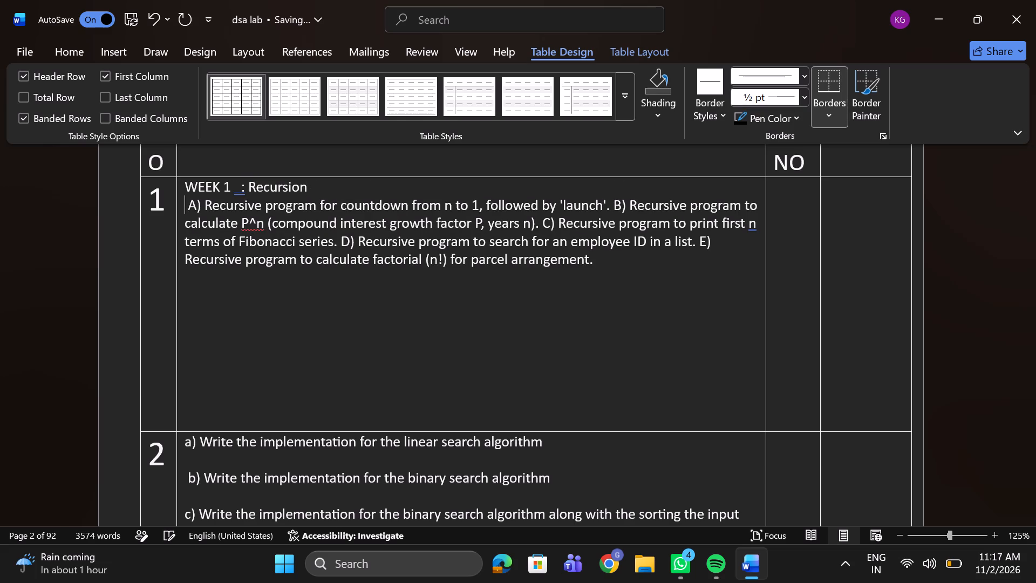
click(612, 208)
key(Return)
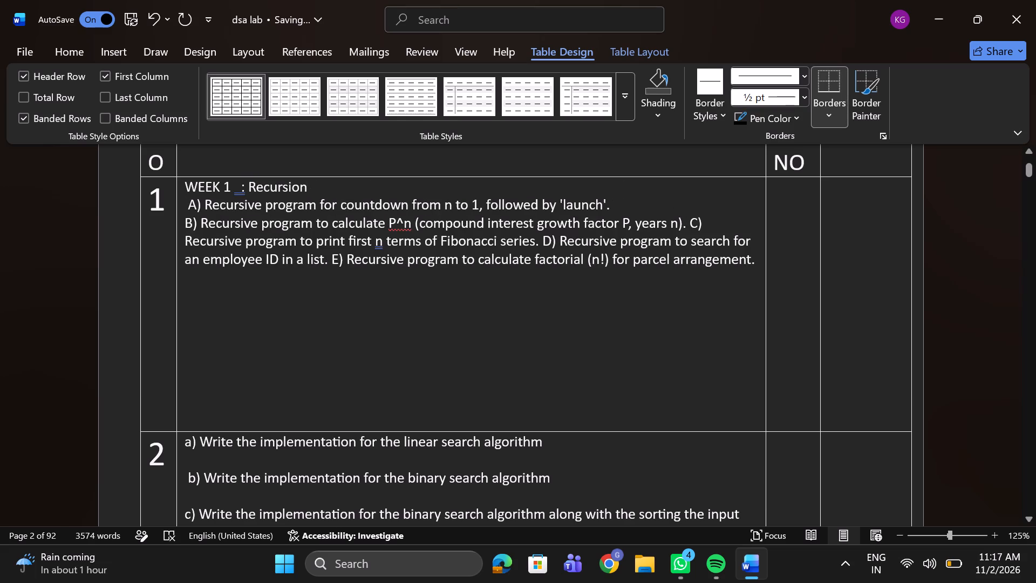
click(686, 224)
key(Return)
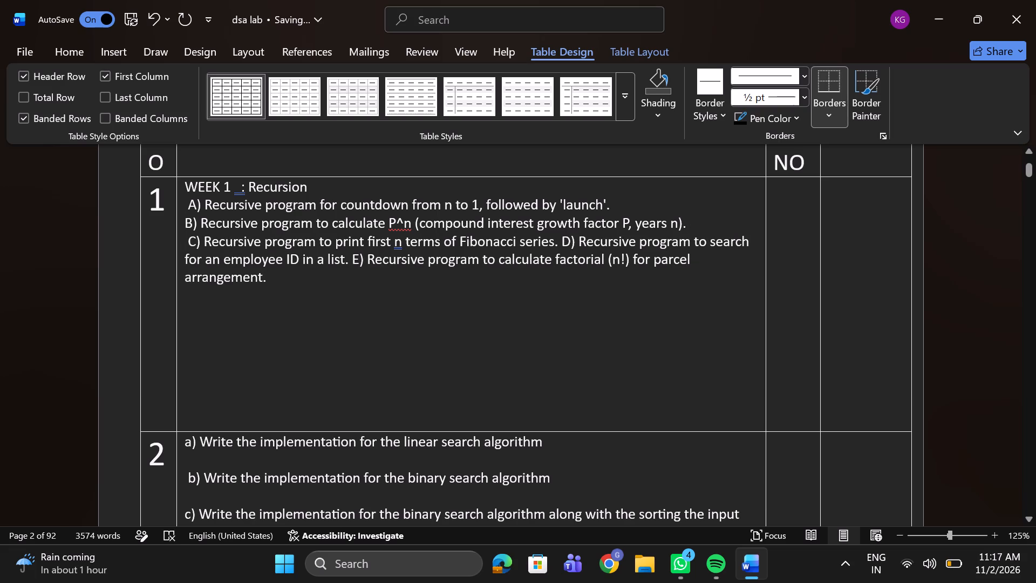
click(558, 242)
key(Return)
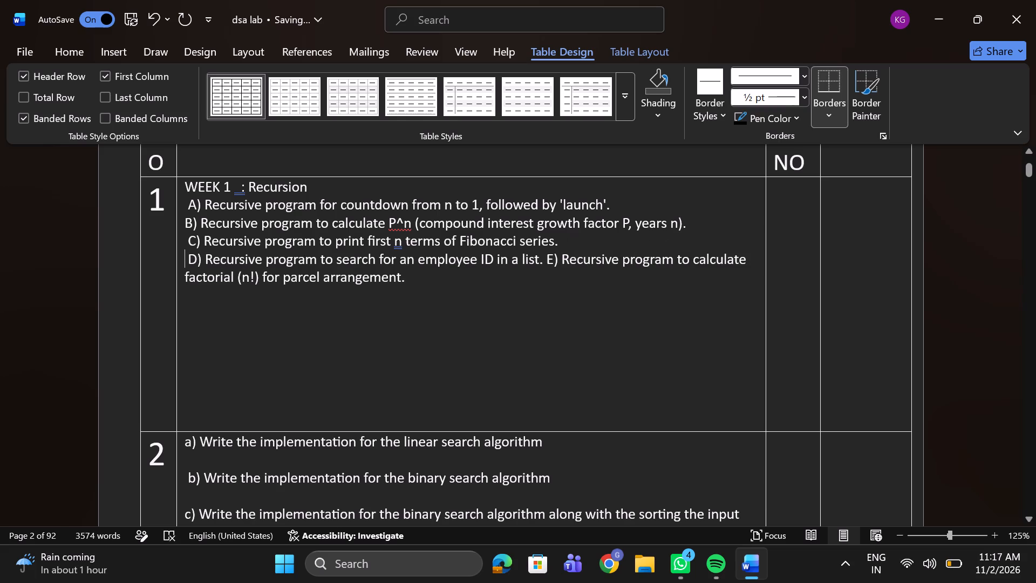
click(545, 259)
key(Return)
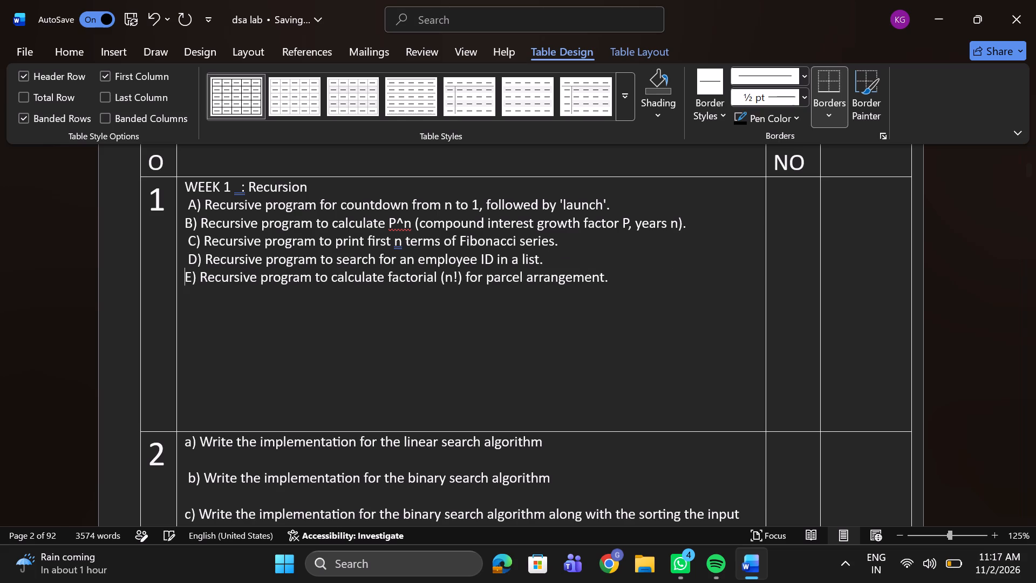
Go to the row 2 entry on search algorithms in the index table.
scroll(546, 318, down, 1)
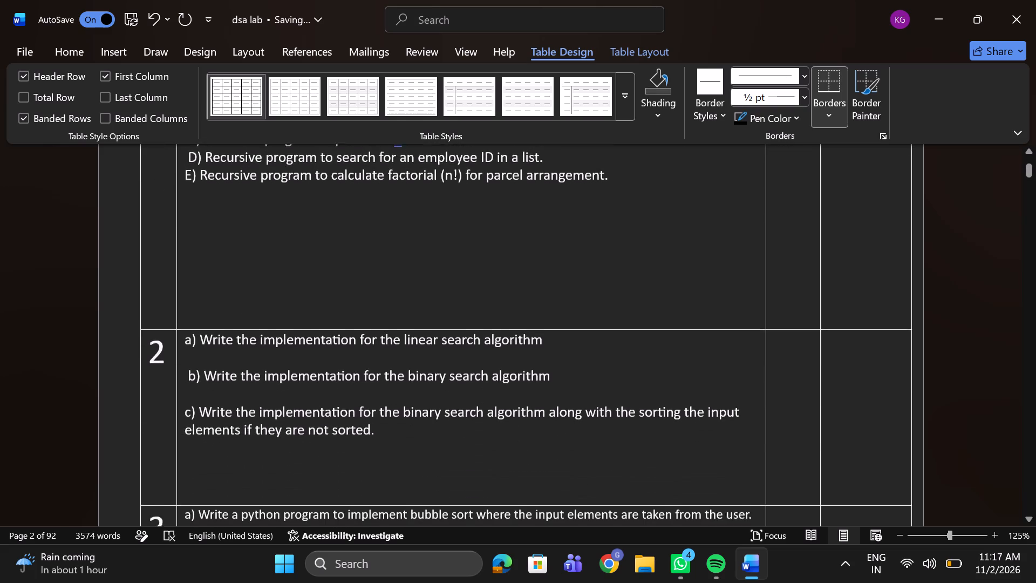
scroll(546, 318, down, 2)
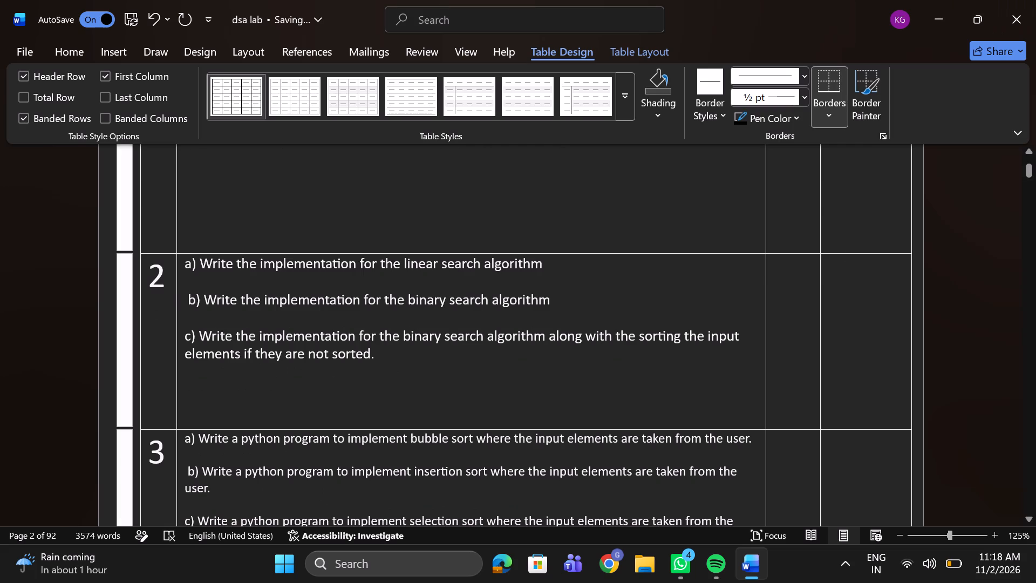
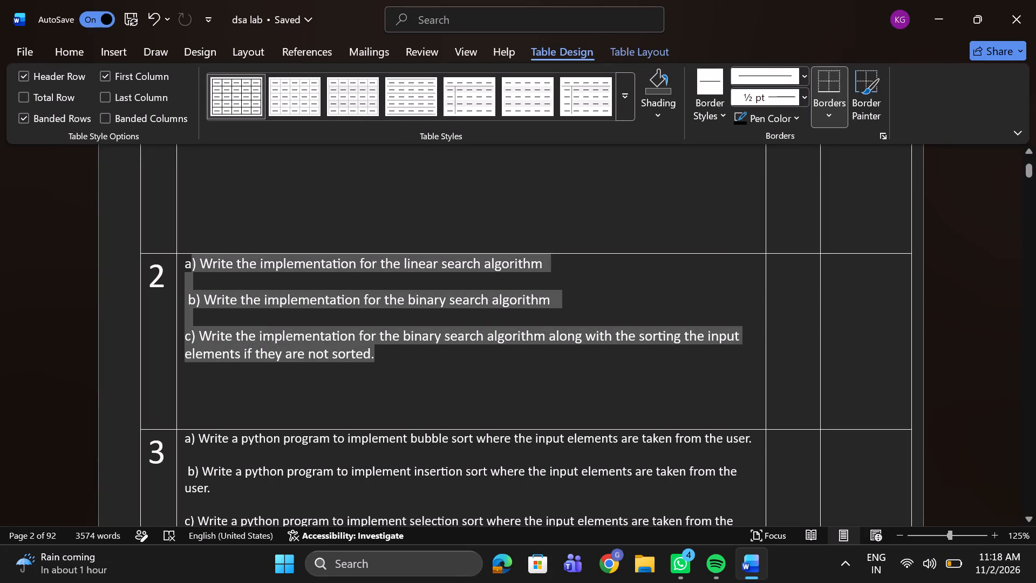
Replace the row 2 index entry with the copied Searching summary, putting the heading, program A (Linear Search) and program B (Binary Search) on separate lines.
key(BackSpace)
key(ctrl+v)
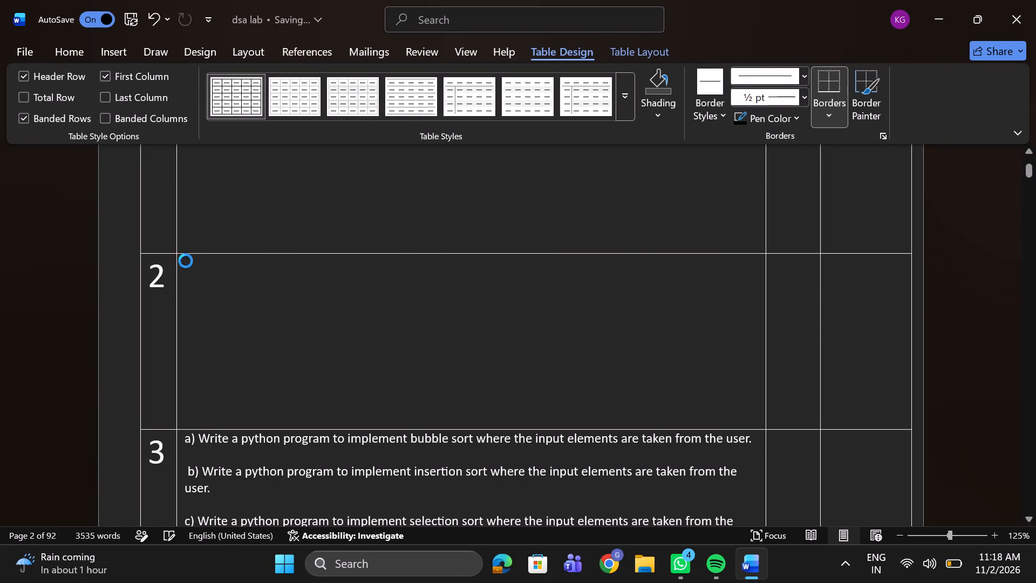
click(248, 266)
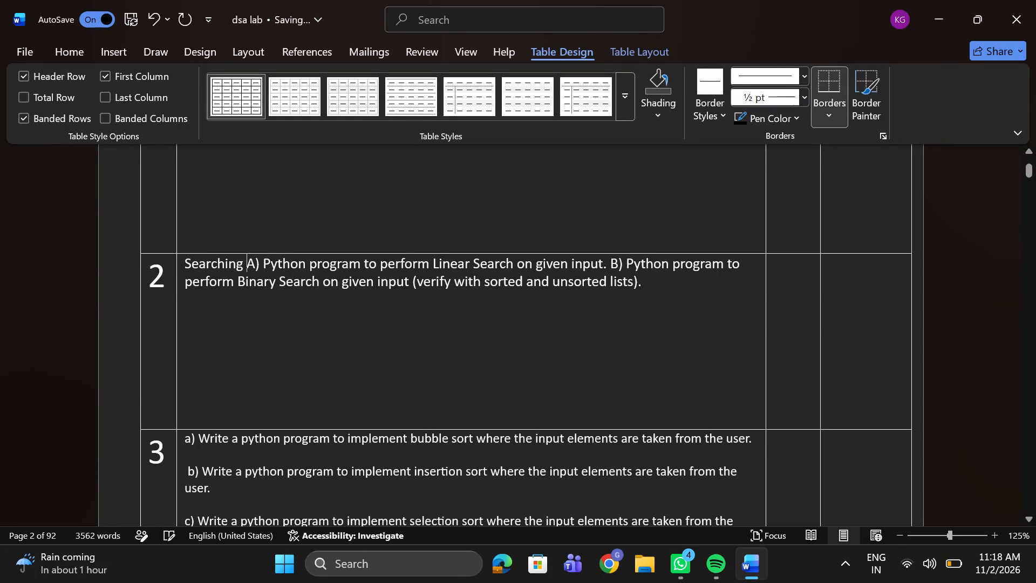
key(Return)
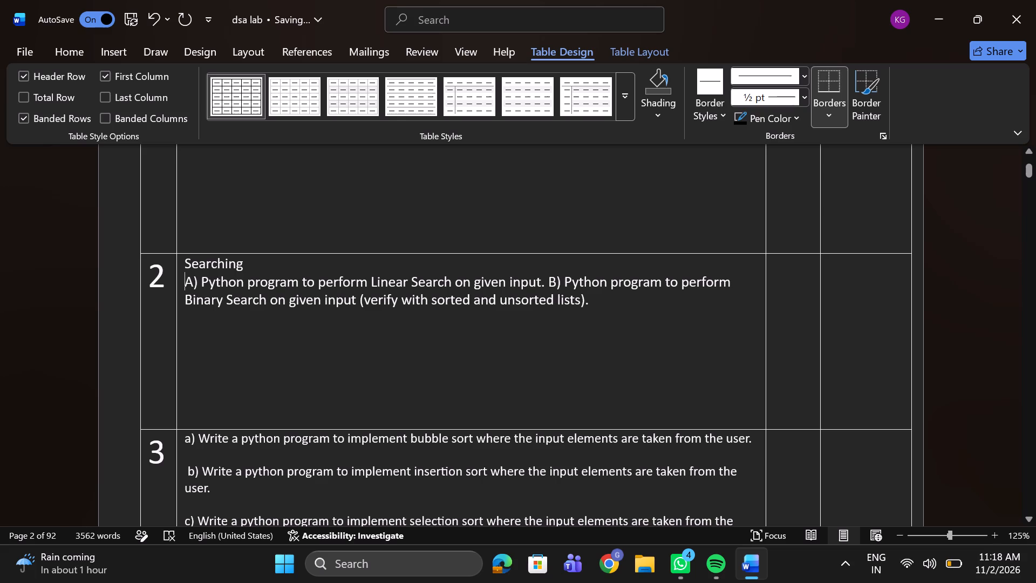
click(544, 281)
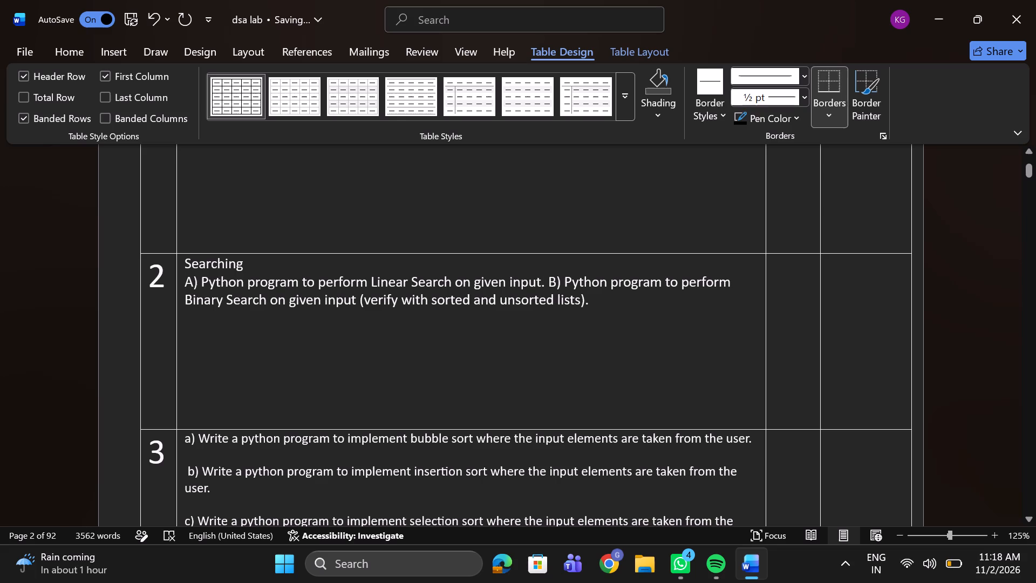
click(549, 283)
key(Return)
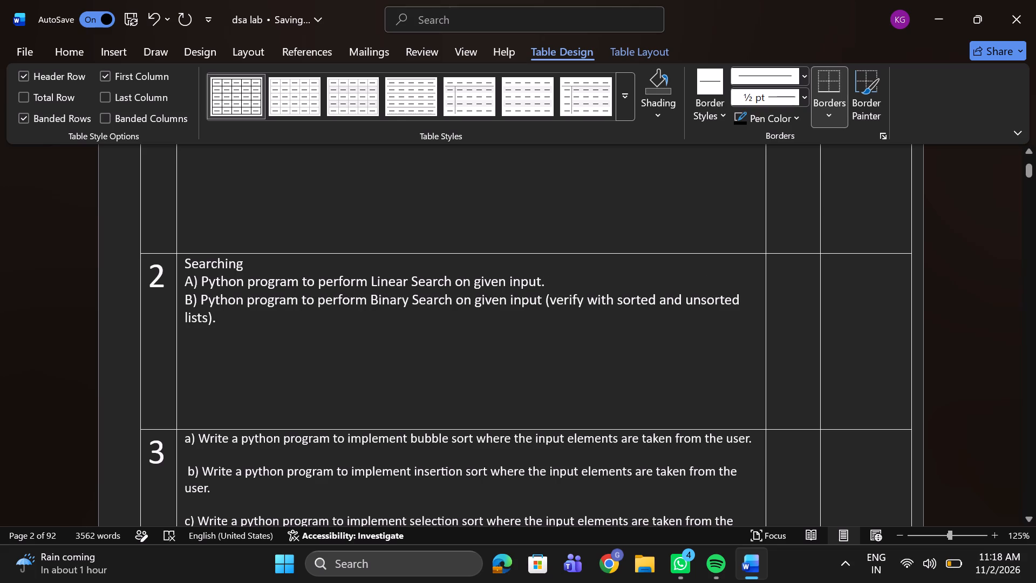
Replace the sorting programs in row 3 of the index with the matching summary from the lab manual open in WhatsApp.
scroll(514, 372, down, 1)
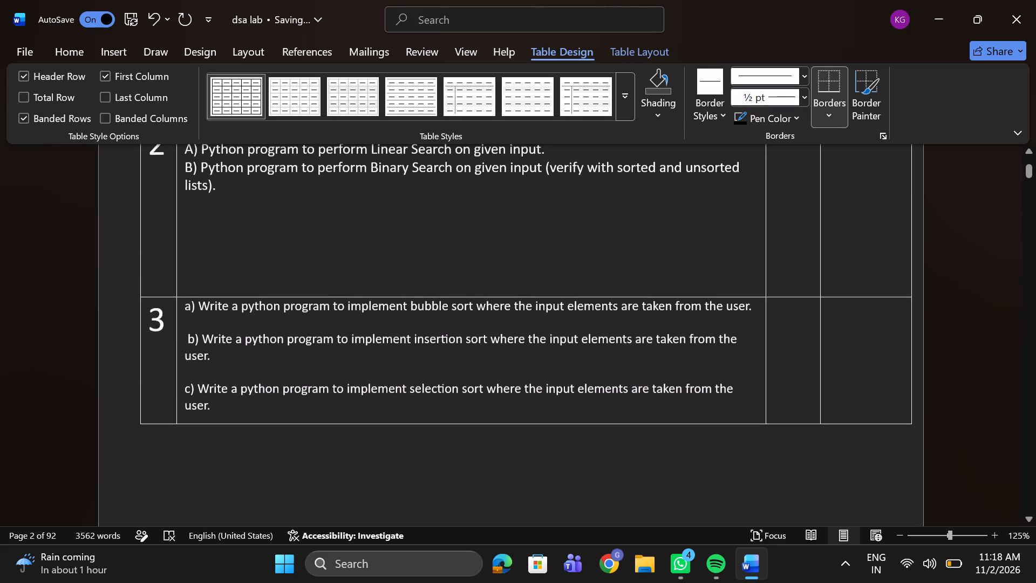
scroll(514, 372, down, 1)
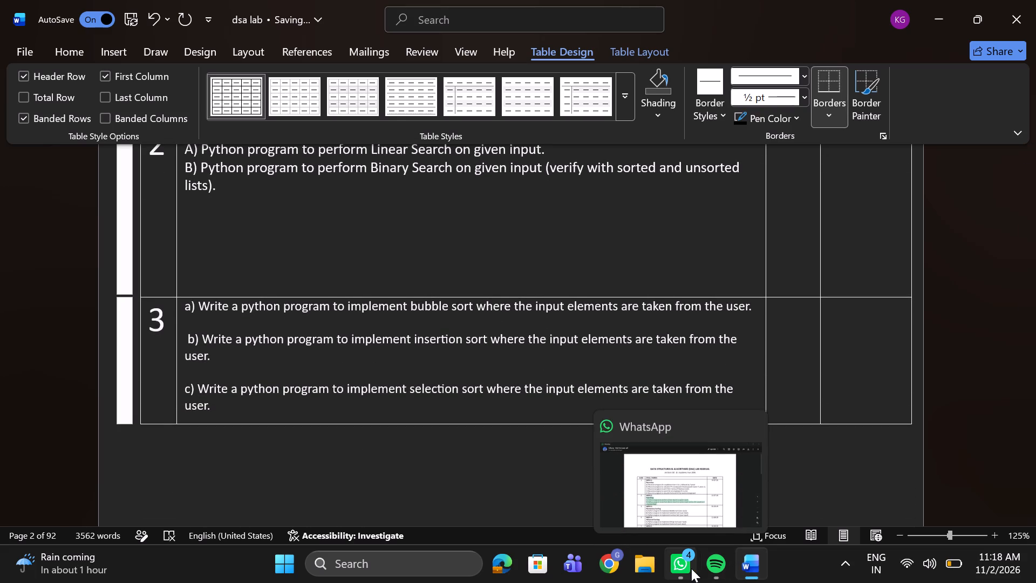
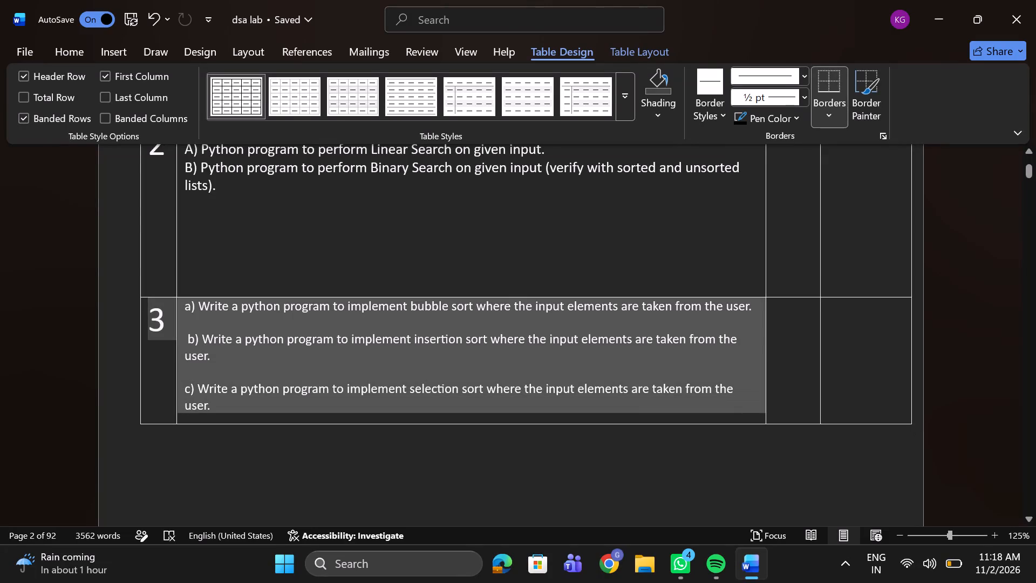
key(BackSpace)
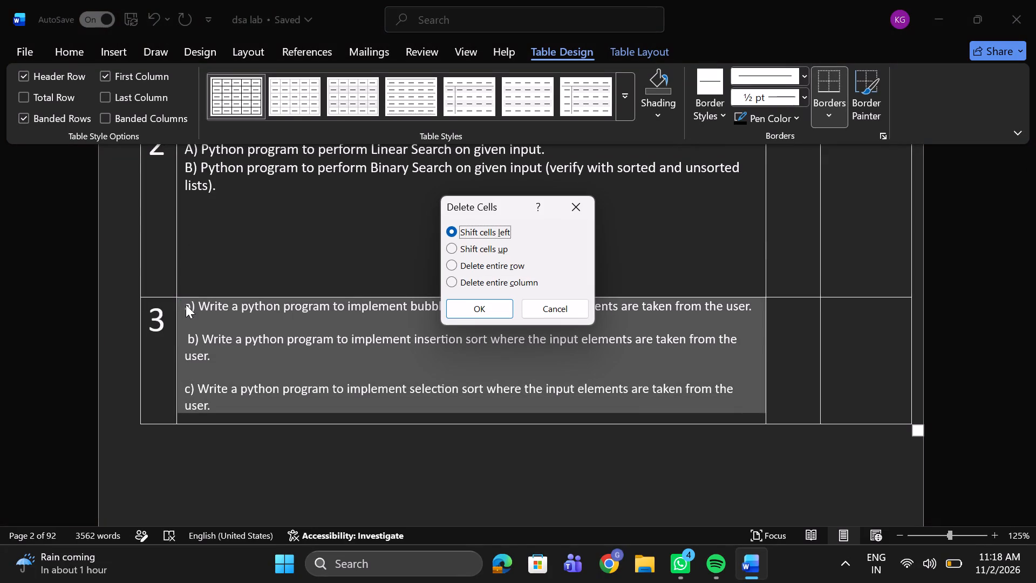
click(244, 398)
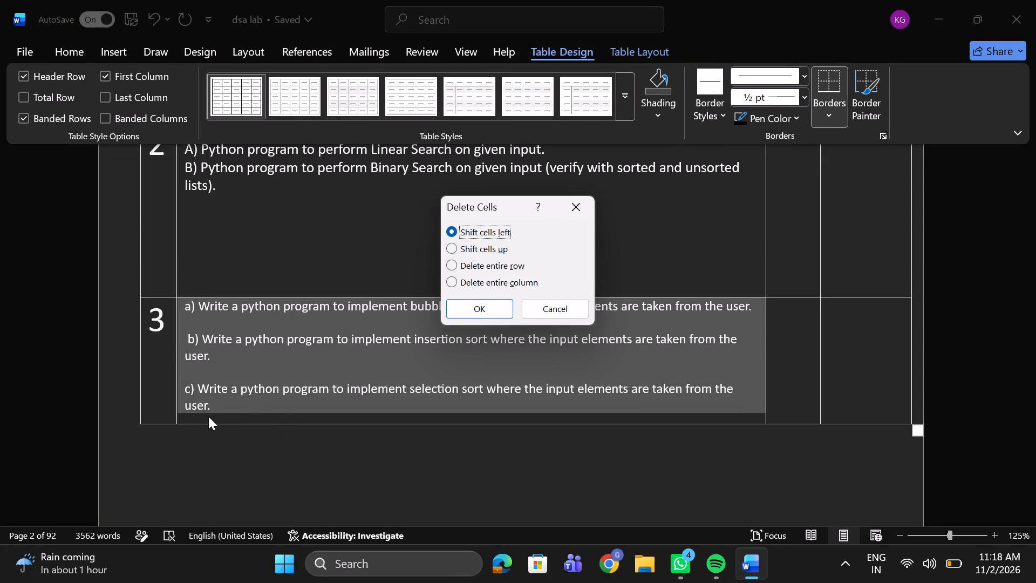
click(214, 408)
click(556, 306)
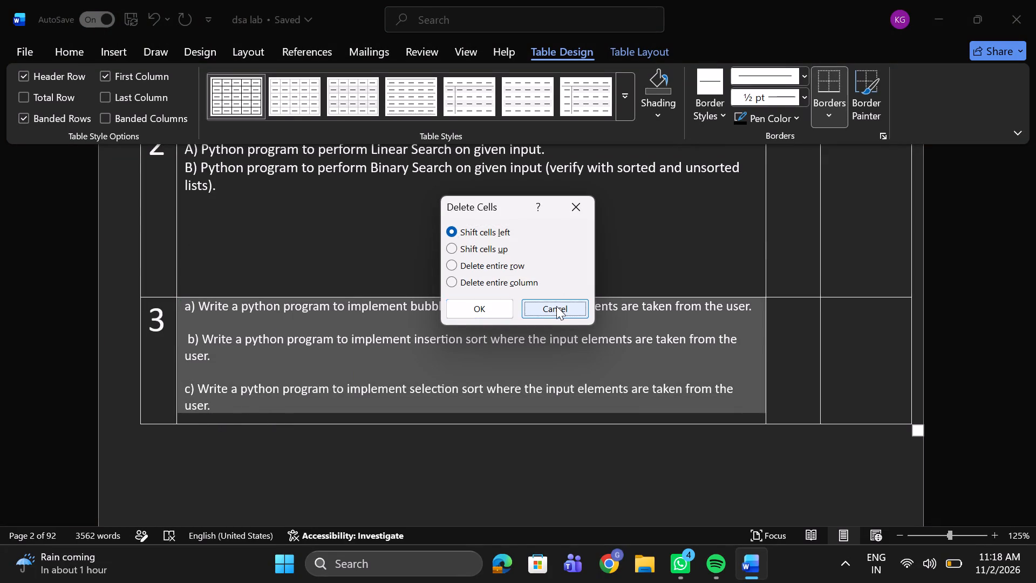
Replace the three sorting program titles in row 3 of the contents table with the copied WEEK 3: Elementary Sorting text.
click(232, 410)
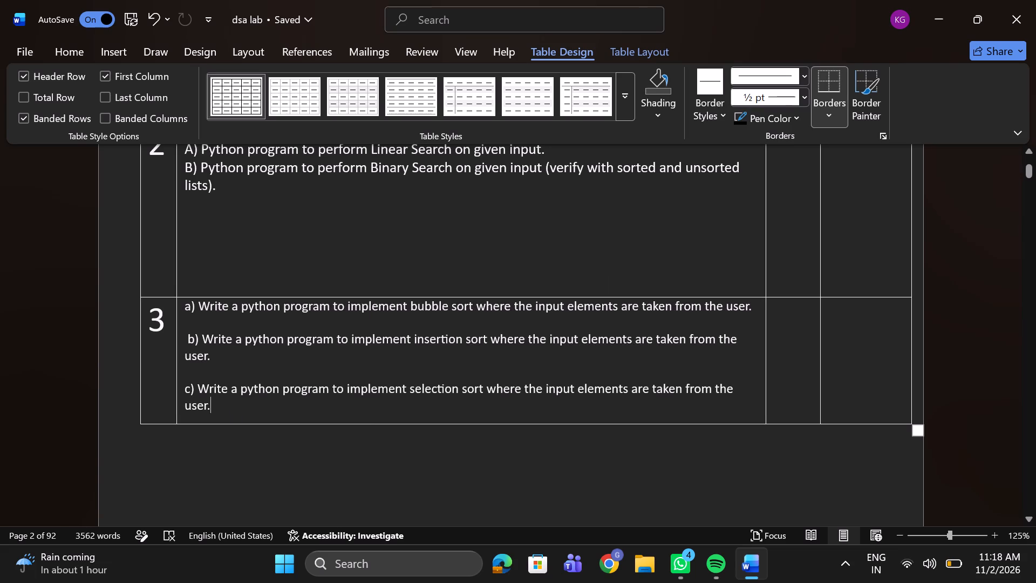
drag(218, 408, 183, 306)
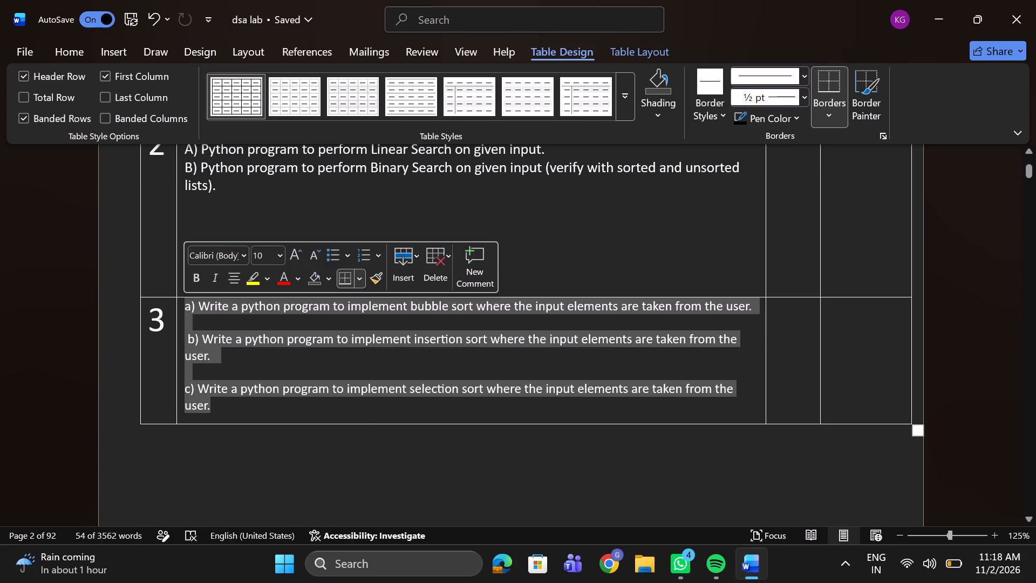
key(BackSpace)
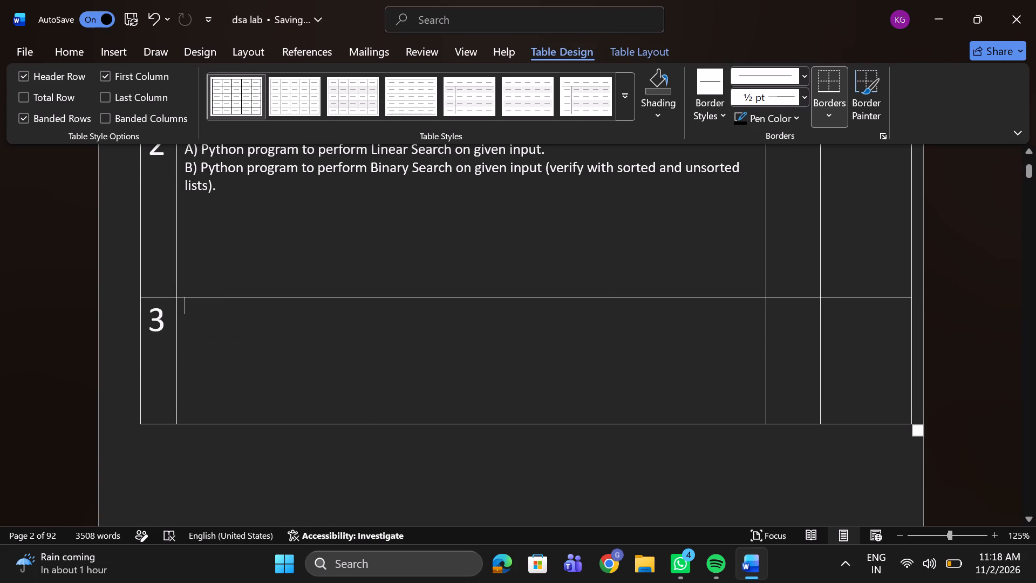
key(ctrl+v)
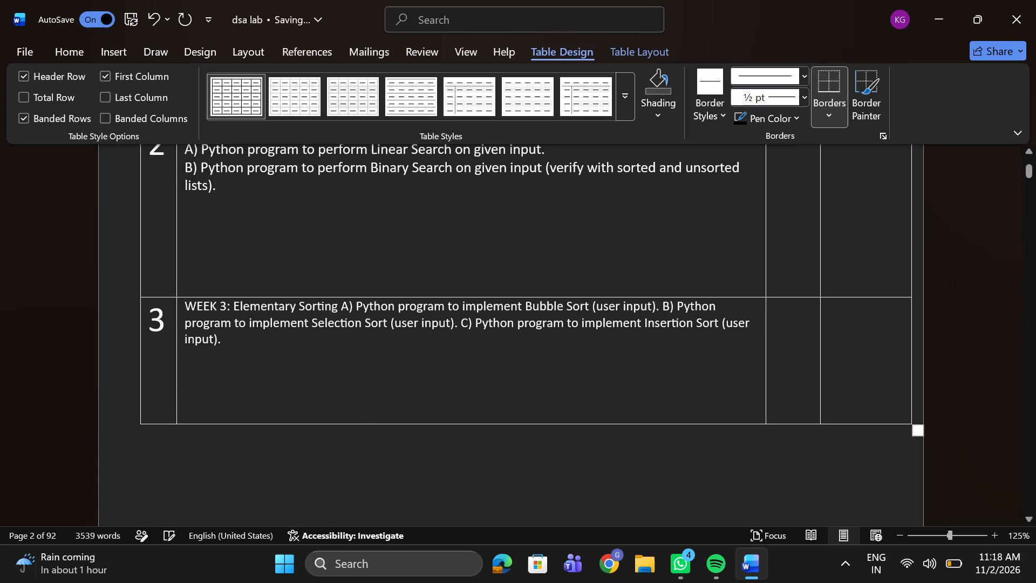
Break the row 3 text into separate lines for WEEK 3:, Elementary Sorting, and programs A), B) and C).
click(230, 307)
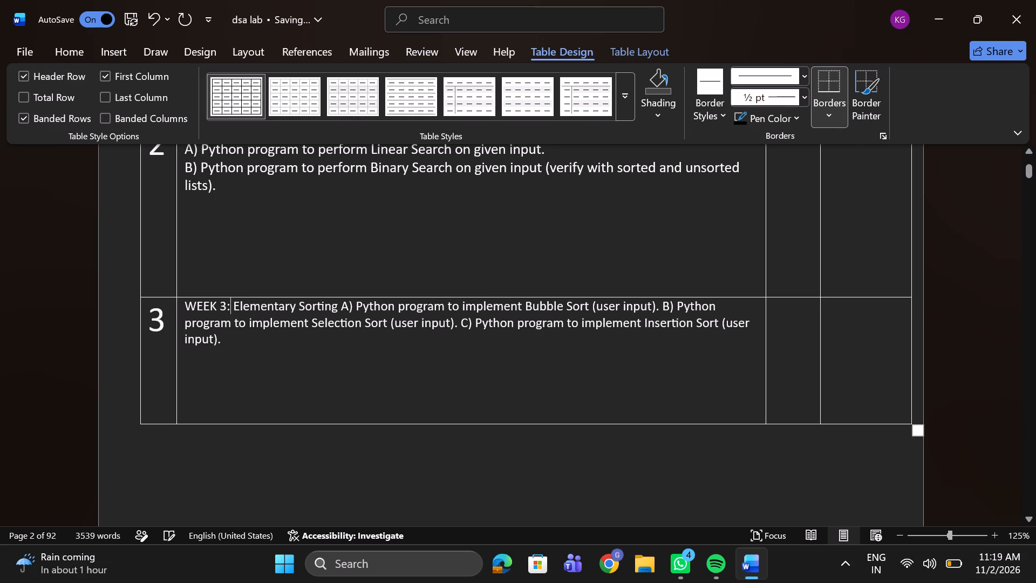
key(Return)
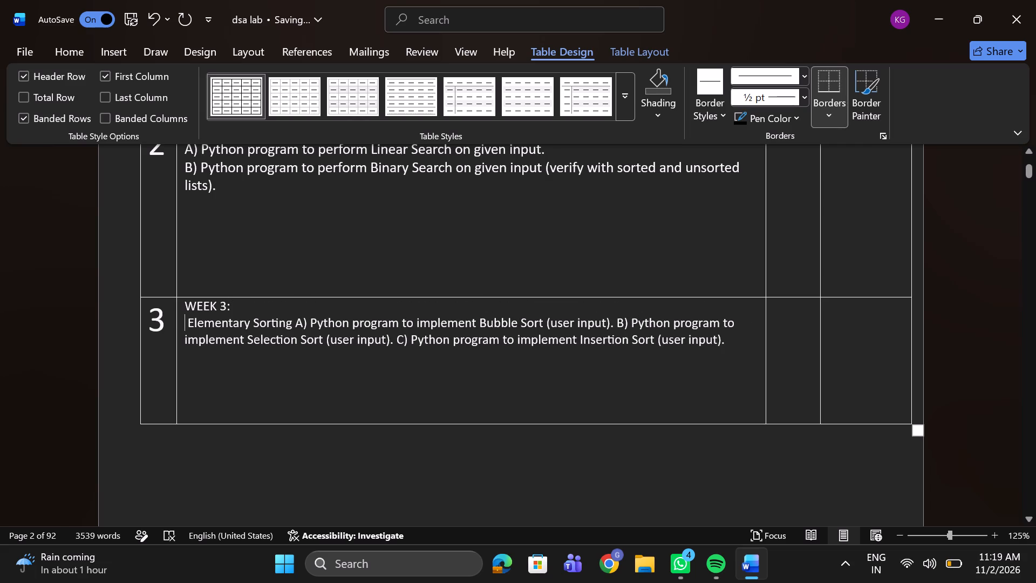
click(310, 325)
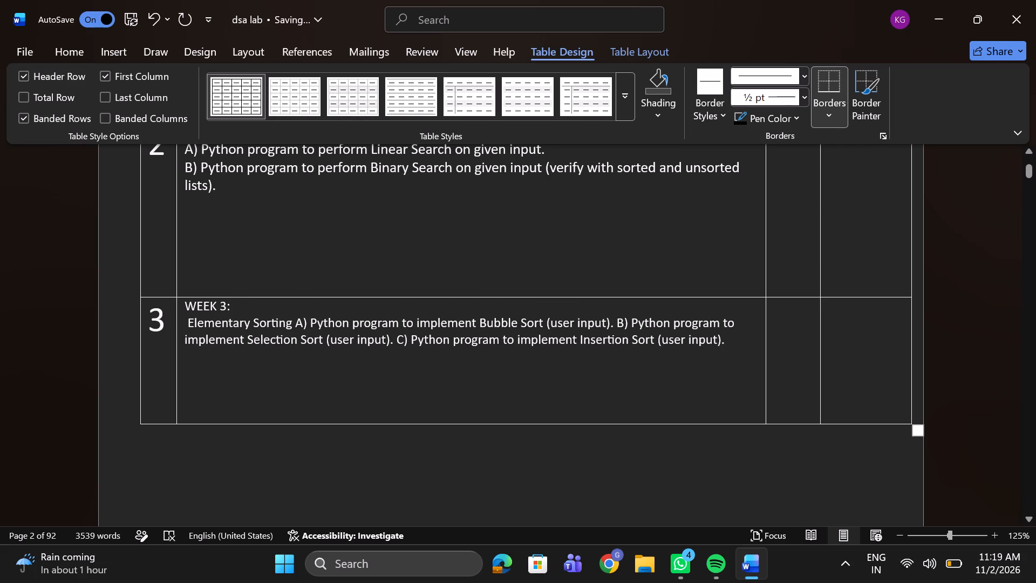
click(295, 323)
key(Return)
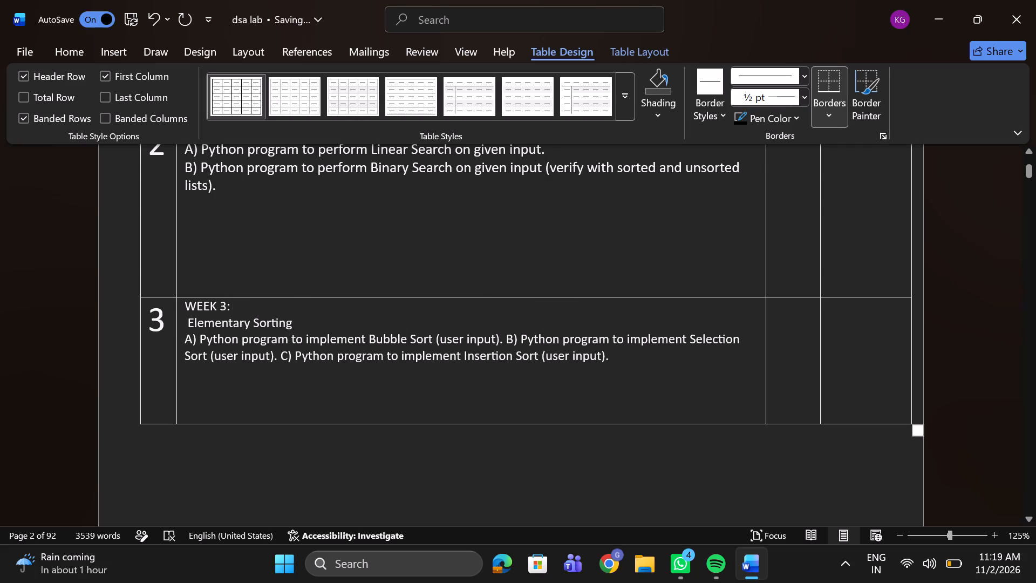
click(505, 339)
key(Return)
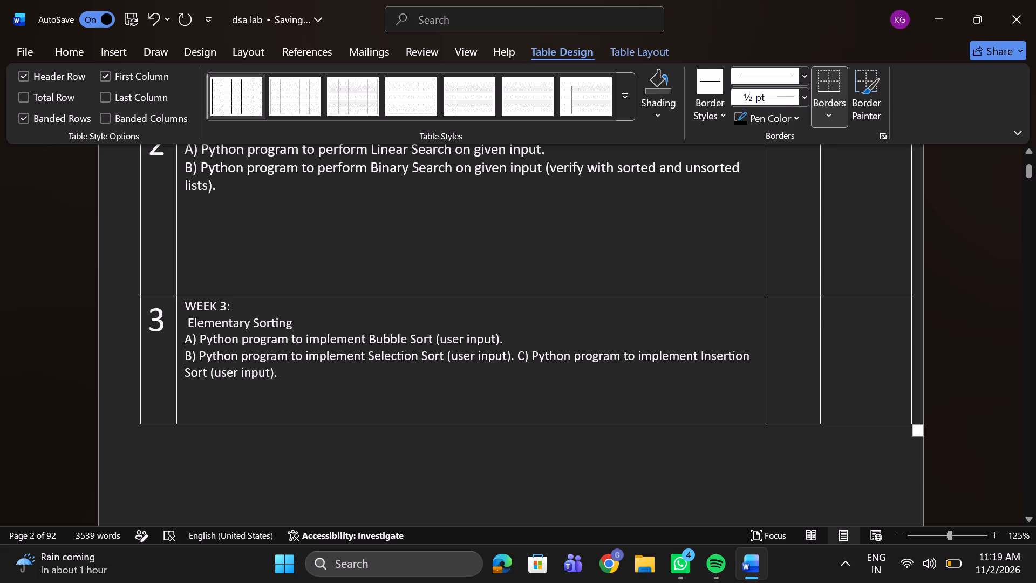
click(515, 356)
key(Return)
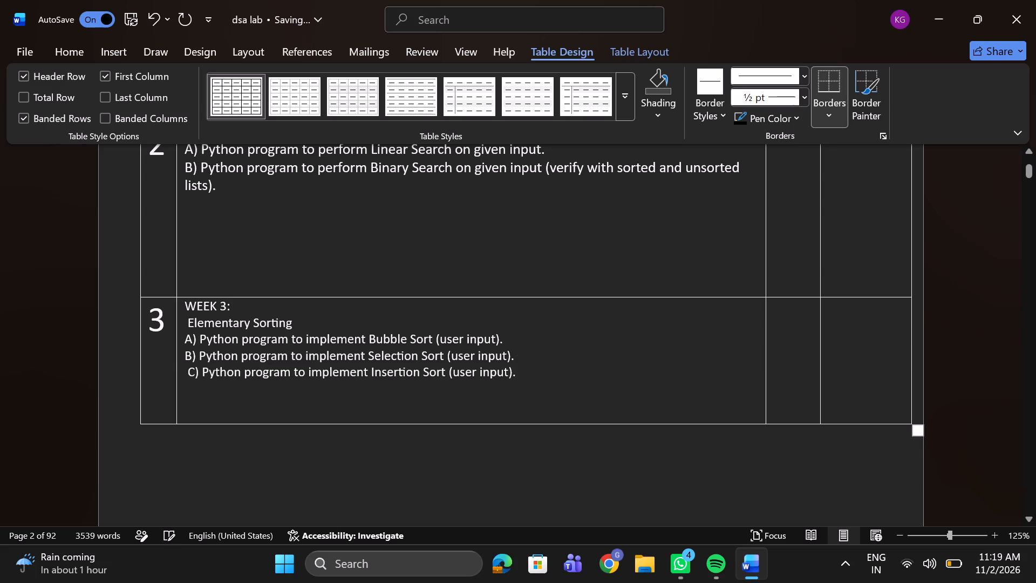
Go to the merge sort and quick sort entry in row 4 of the contents table.
scroll(584, 358, down, 6)
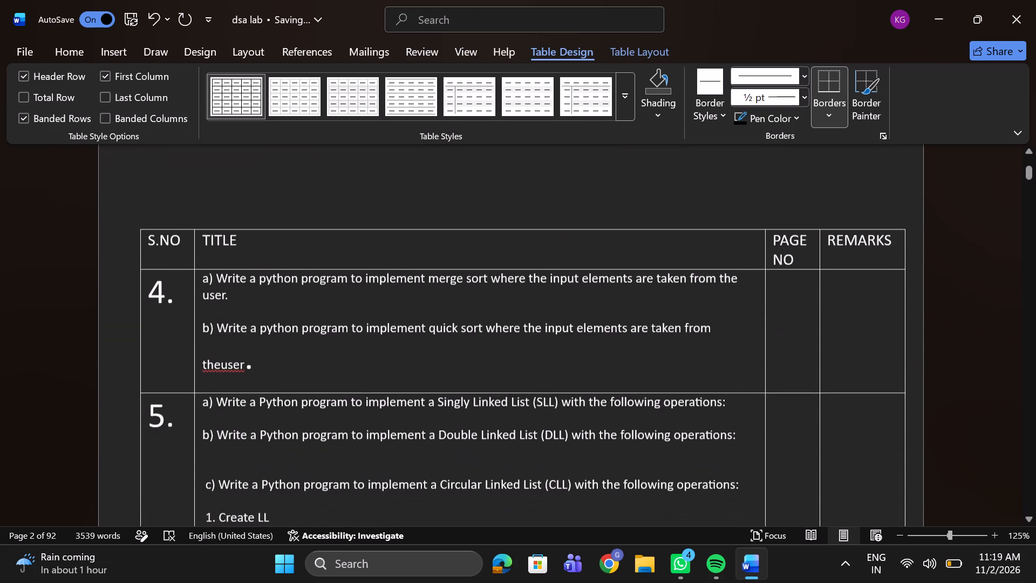
scroll(584, 358, down, 1)
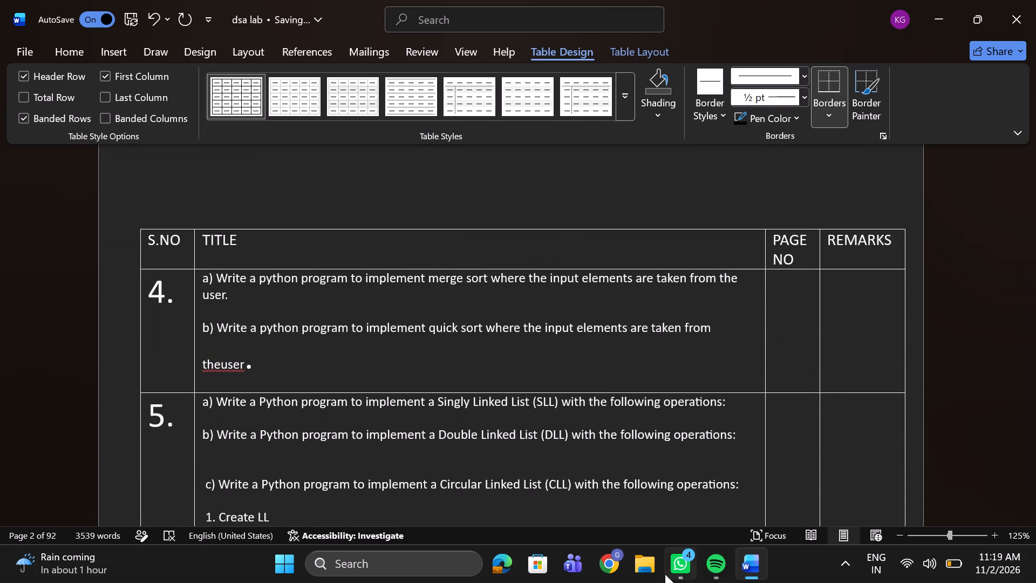
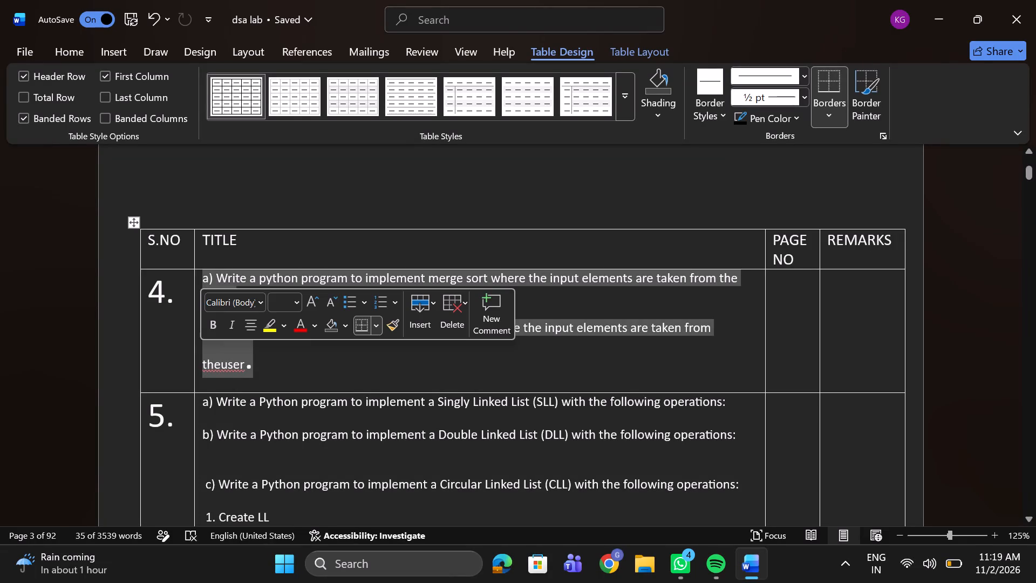
Replace the merge sort and quick sort titles in row 4 of the contents table with the copied WEEK 4: Advanced Sorting text.
key(BackSpace)
key(ctrl+v)
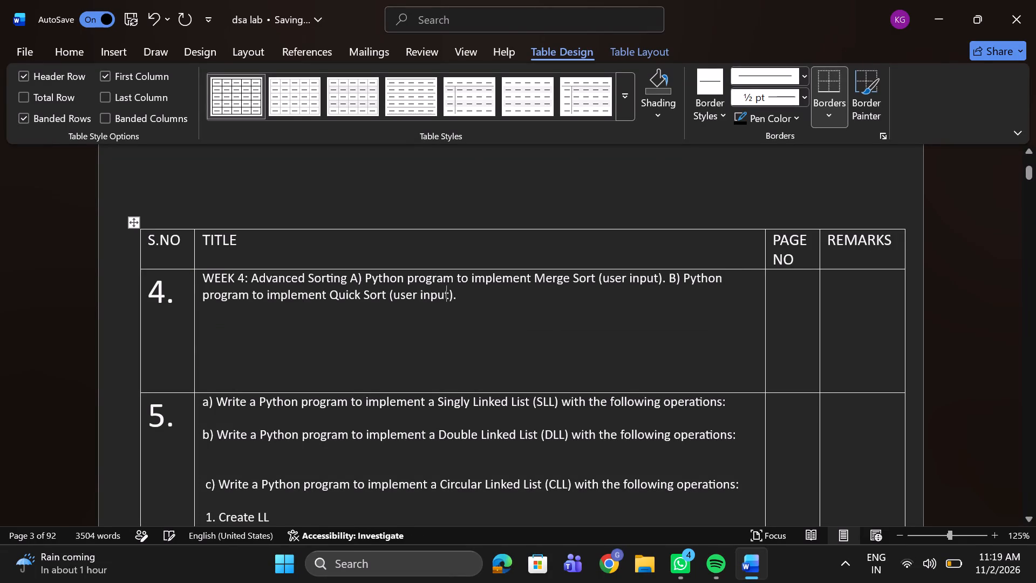
Break the row 4 text into separate lines for WEEK 4:, Advanced Sorting, and programs A) and B).
click(251, 282)
key(Return)
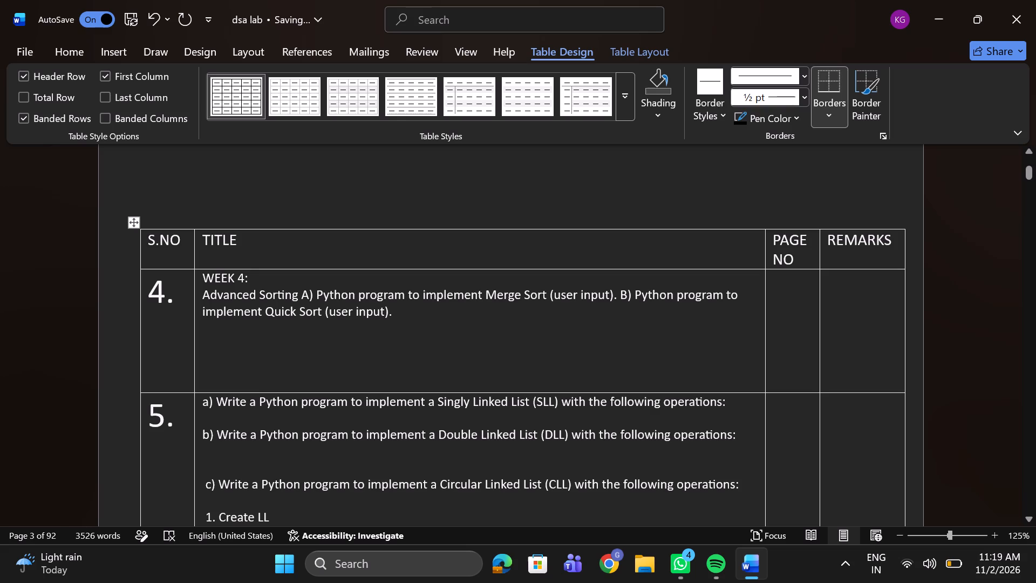
click(299, 296)
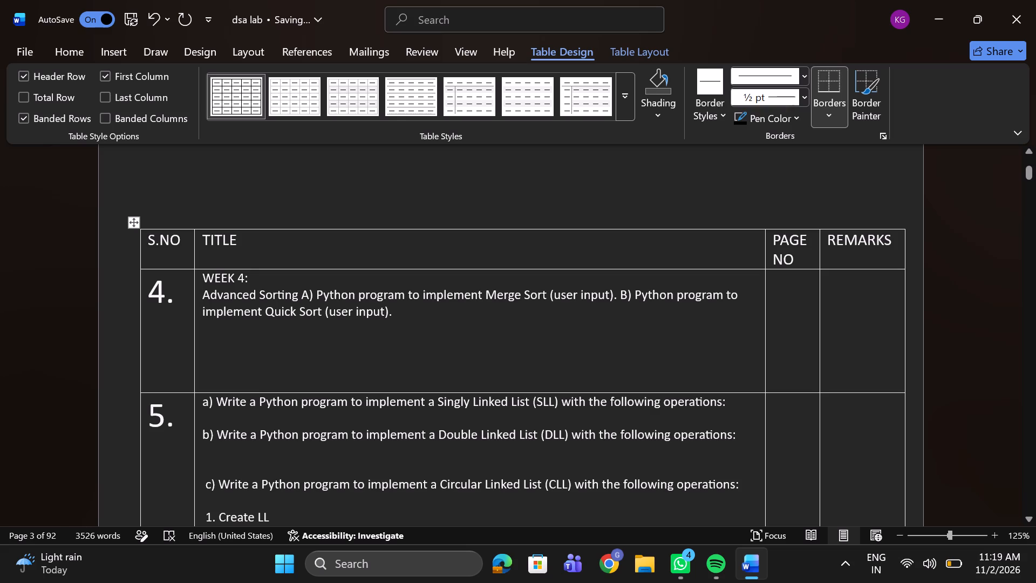
click(303, 297)
key(Return)
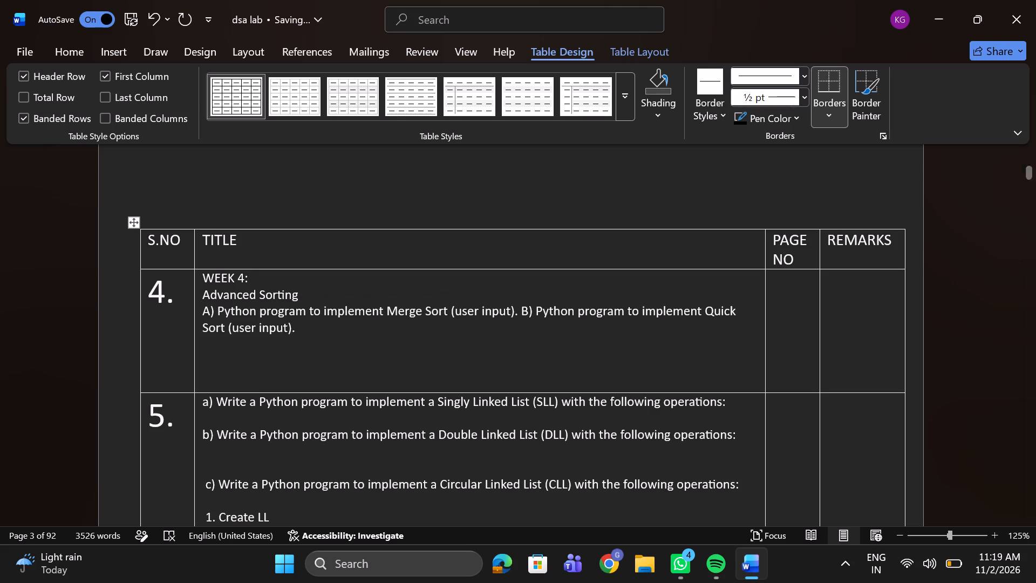
click(522, 309)
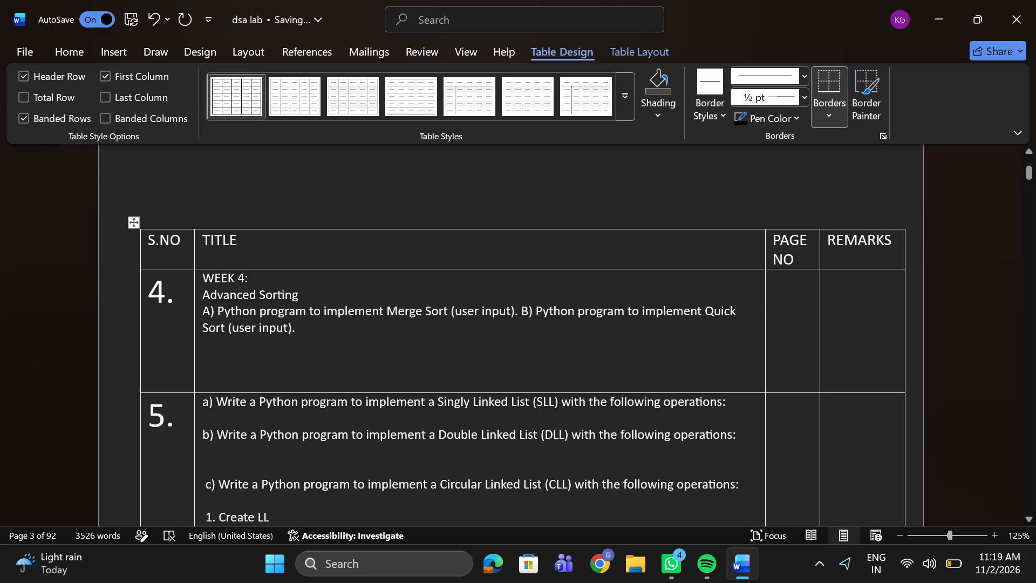
key(Return)
Go to the linked list programs entry in row 5 of the contents table.
scroll(594, 355, down, 1)
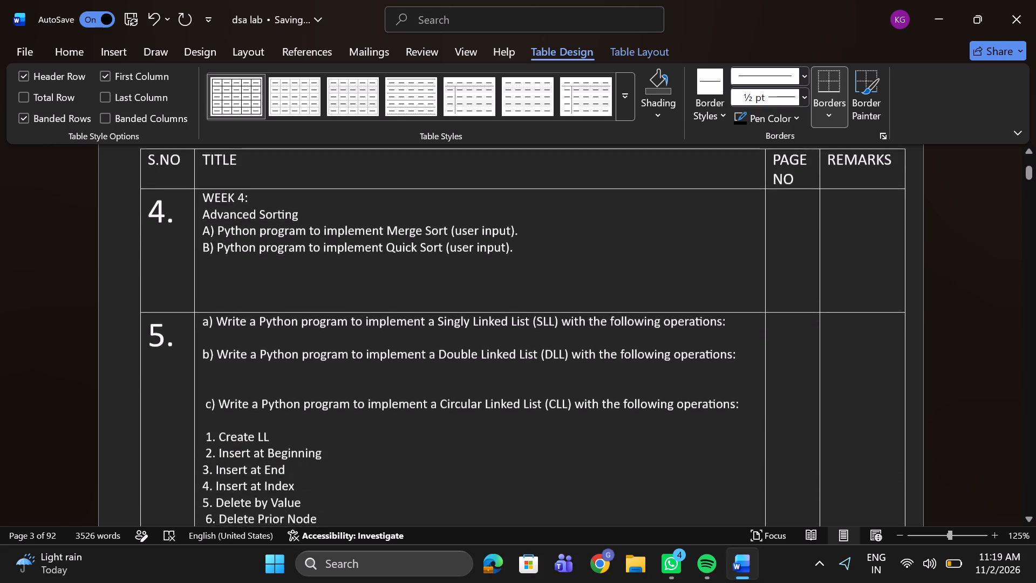
scroll(594, 355, down, 3)
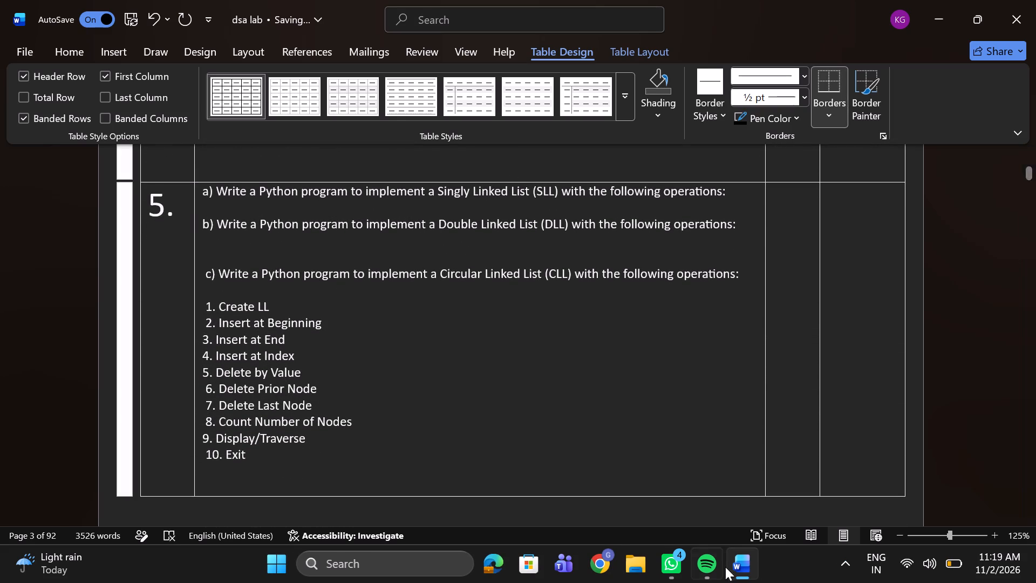
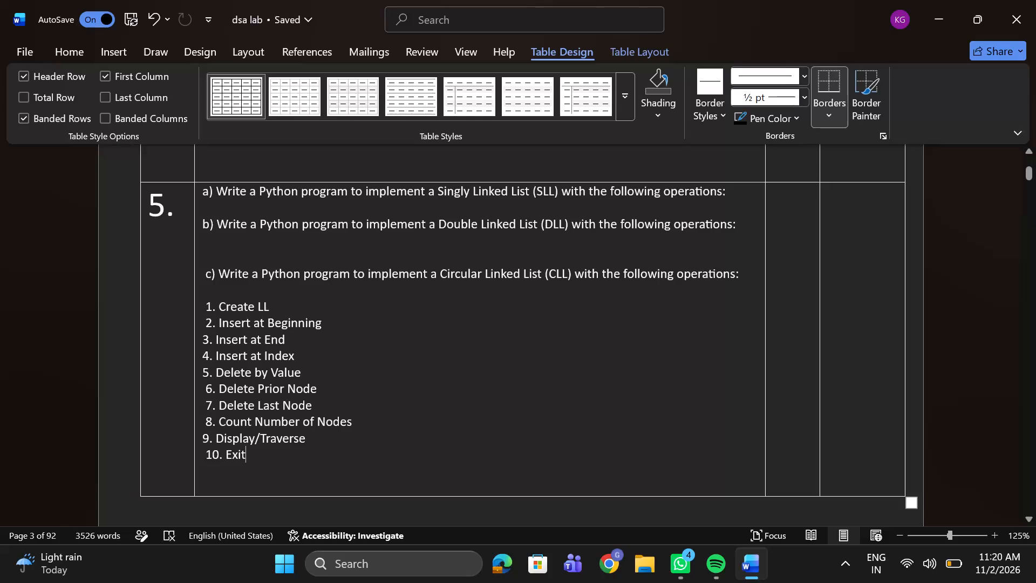
Go past row 5 to the week 6 and week 7 entries in the contents table and check their program titles.
scroll(396, 449, down, 4)
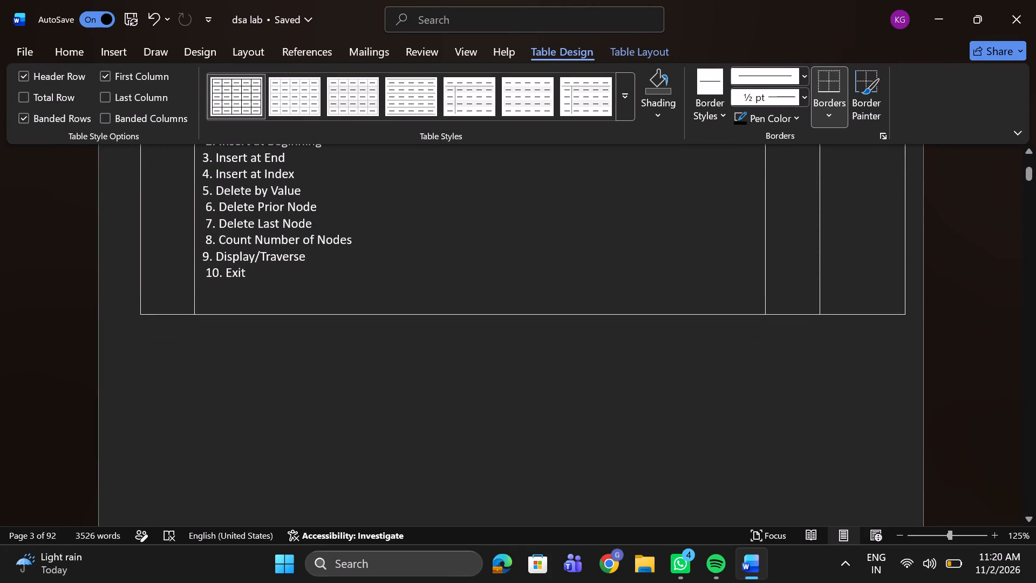
scroll(396, 449, down, 3)
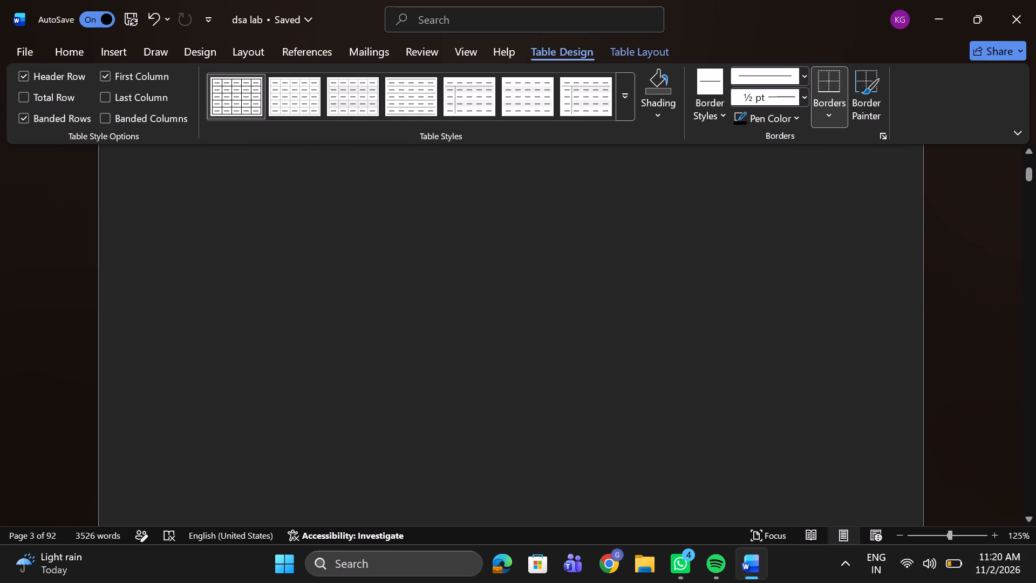
scroll(396, 449, down, 3)
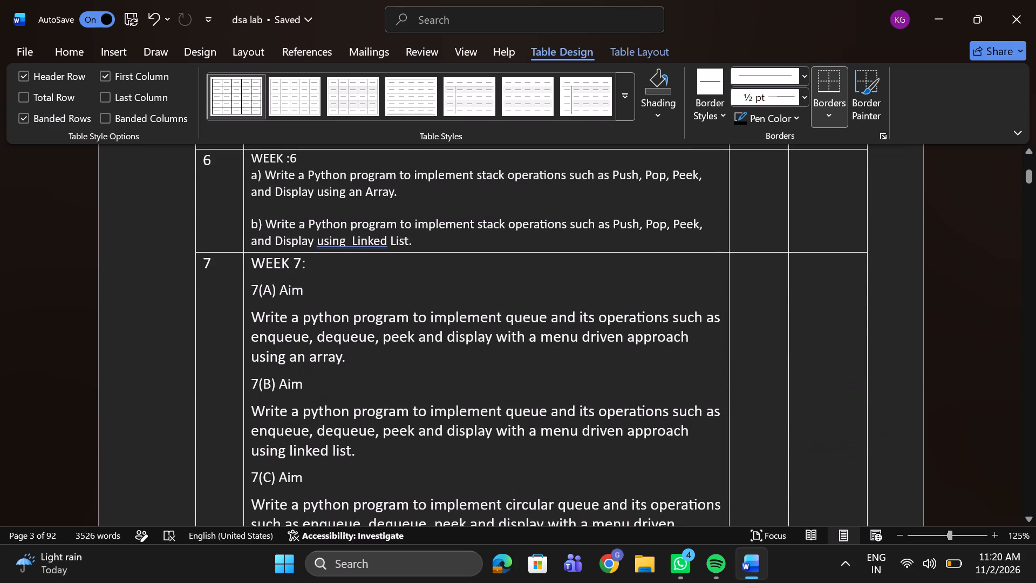
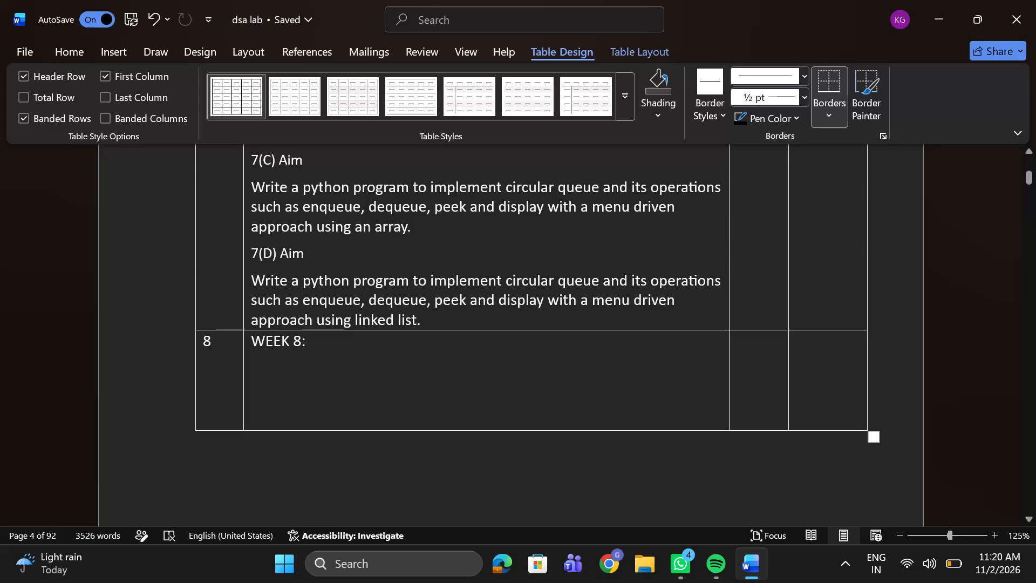
Paste the copied Binary Trees syllabus text into row 8's title cell and remove its duplicate "WEEK 8:" label.
key(Return)
key(ctrl+v)
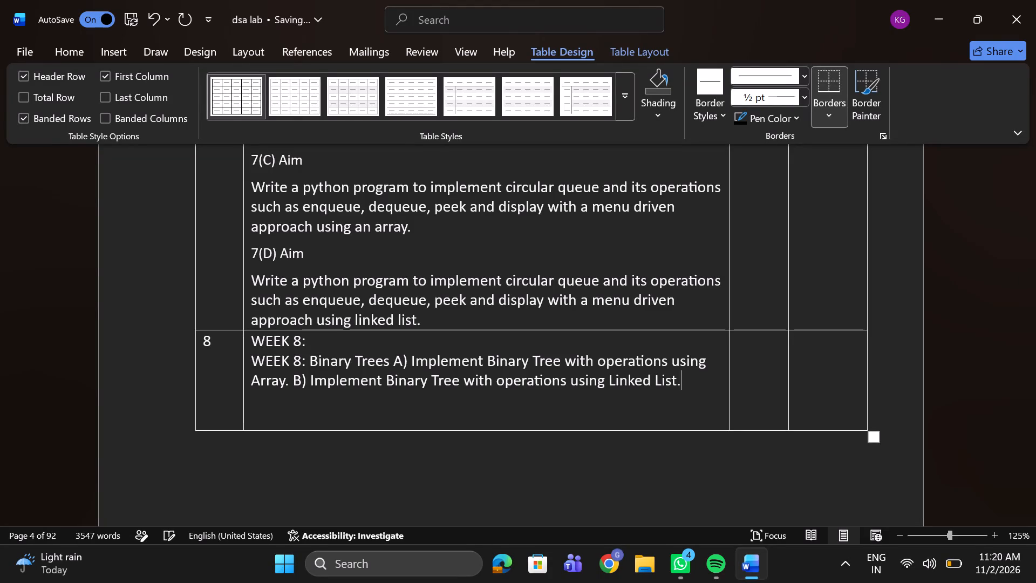
click(308, 364)
key(BackSpace)
key(BackSpace)
key(BackSpace)
key(BackSpace)
key(BackSpace)
key(BackSpace)
key(BackSpace)
key(BackSpace)
key(BackSpace)
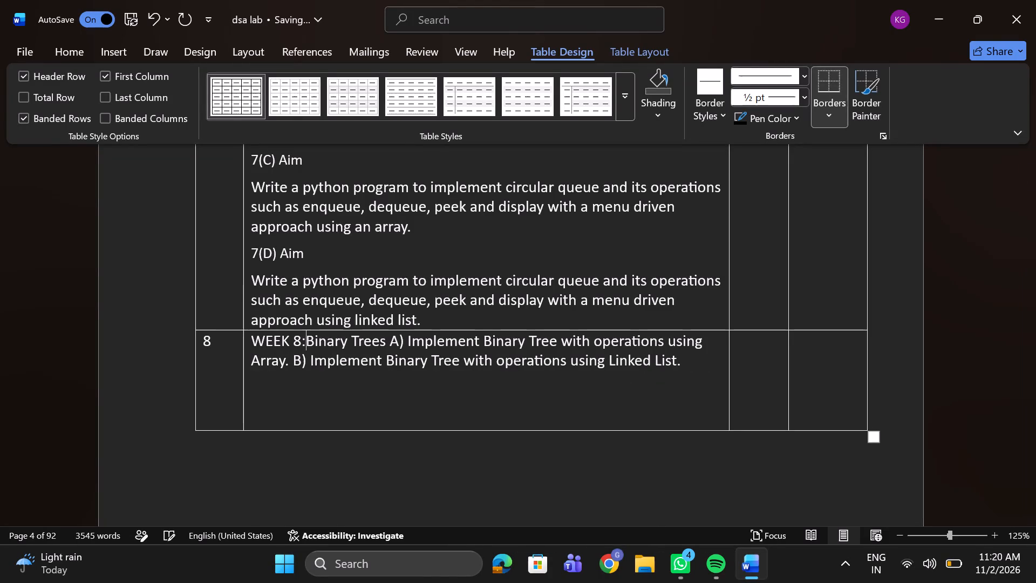
Split the week 8 entry into separate lines for the Binary Trees heading, item A) and item B).
key(Return)
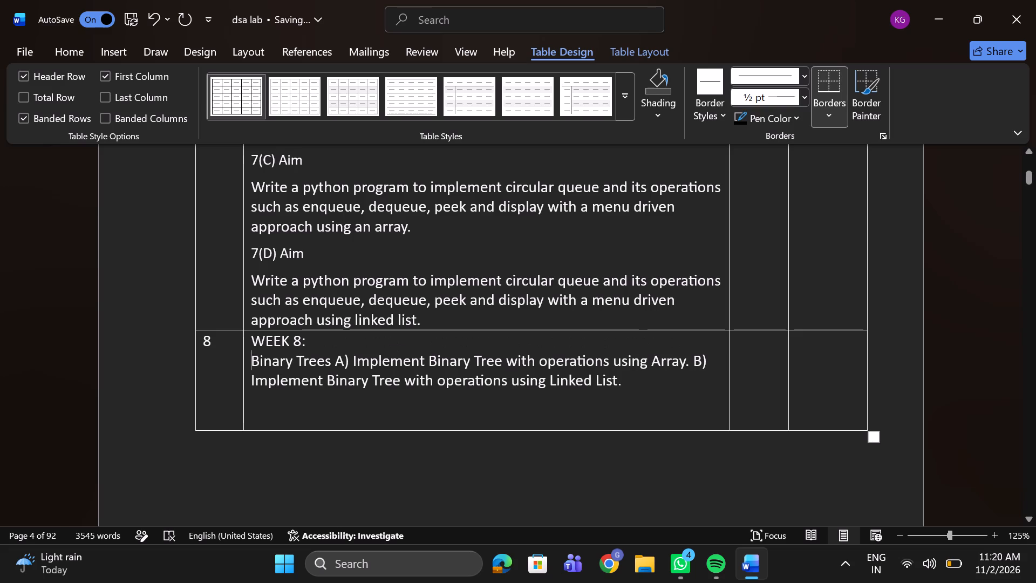
click(337, 361)
key(Return)
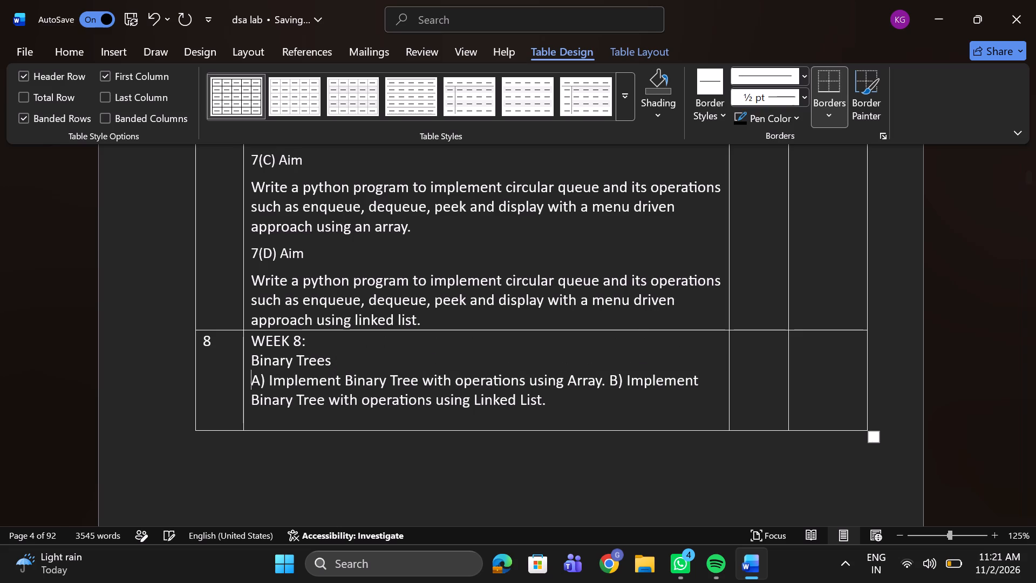
click(607, 383)
key(Return)
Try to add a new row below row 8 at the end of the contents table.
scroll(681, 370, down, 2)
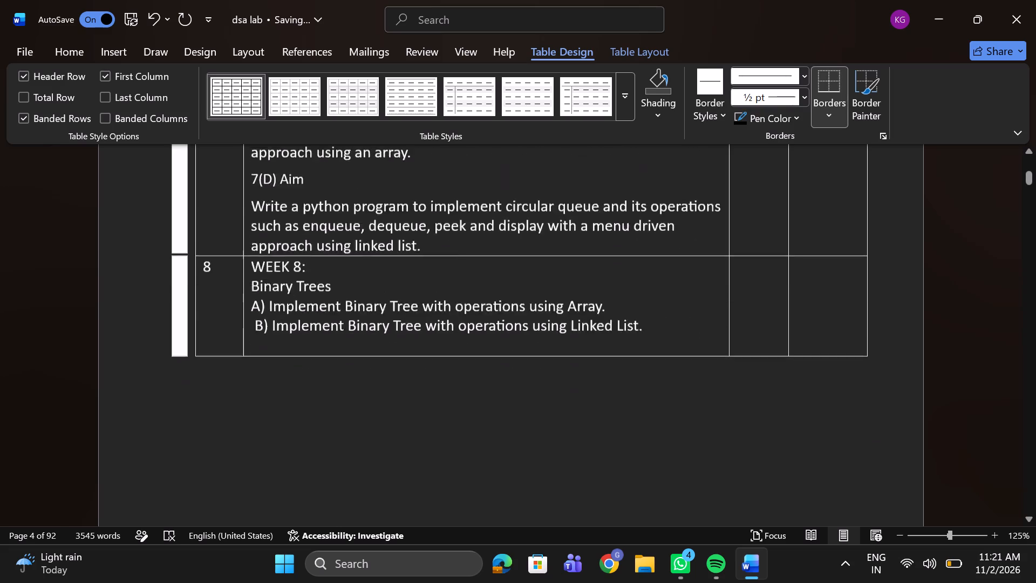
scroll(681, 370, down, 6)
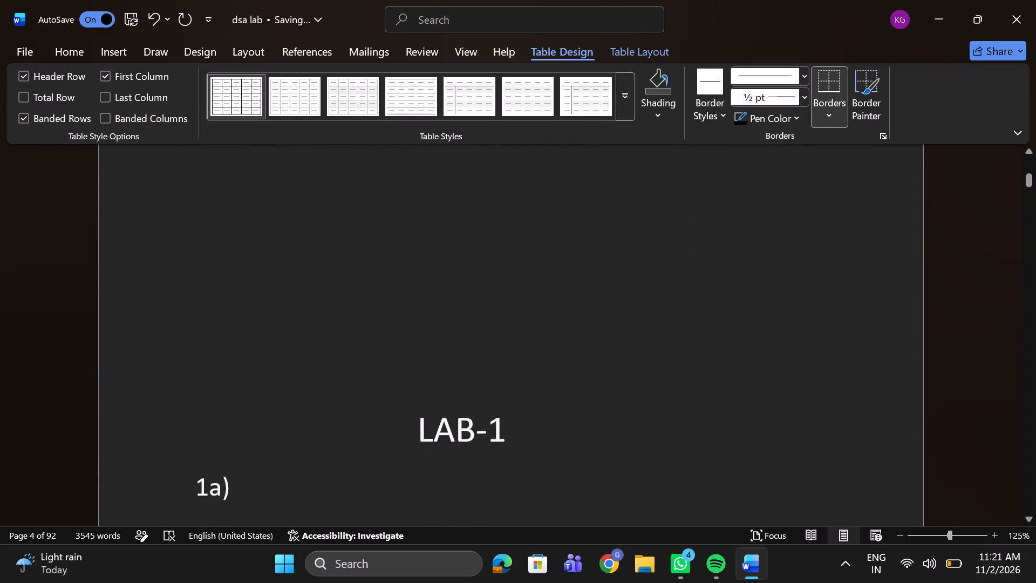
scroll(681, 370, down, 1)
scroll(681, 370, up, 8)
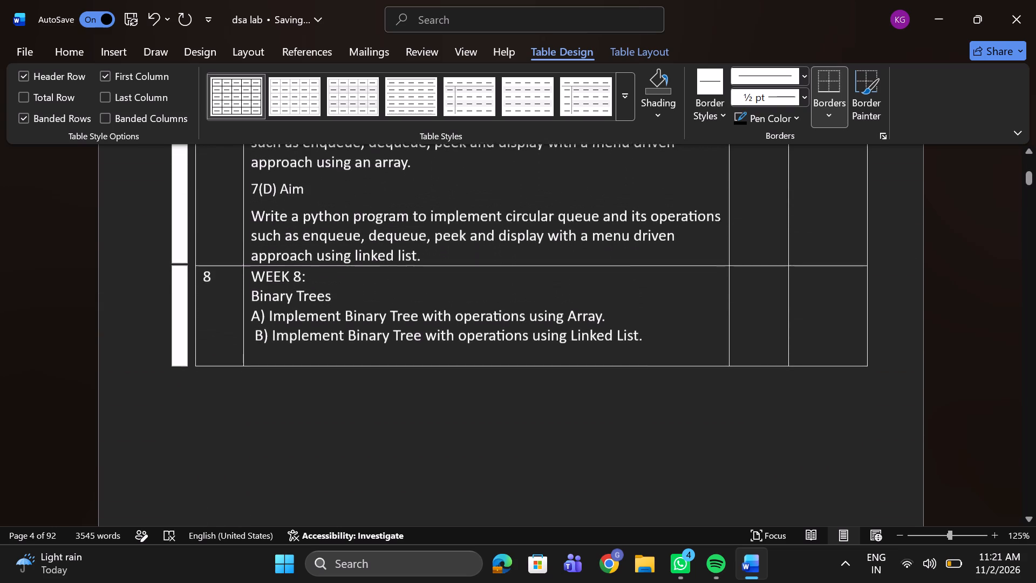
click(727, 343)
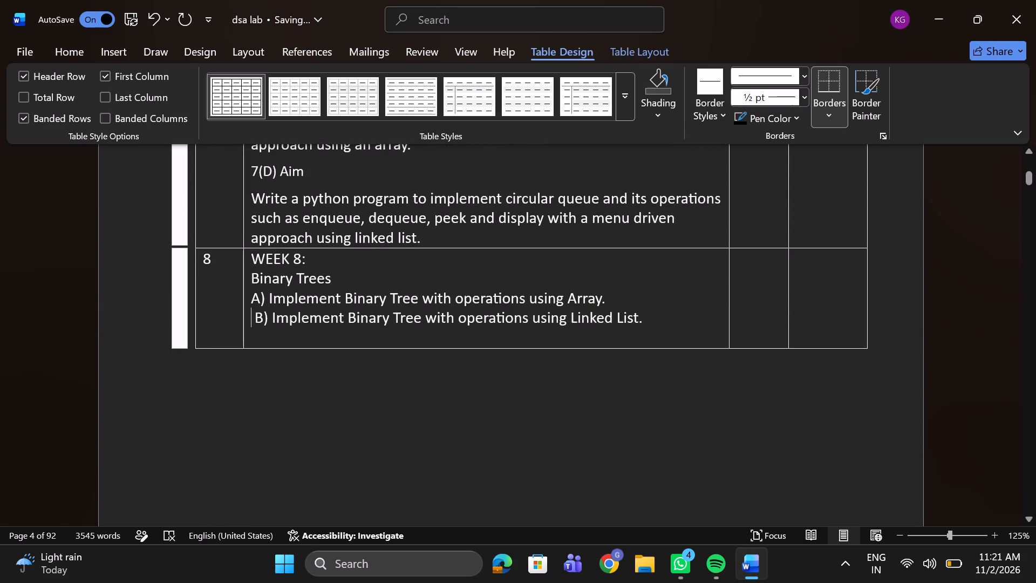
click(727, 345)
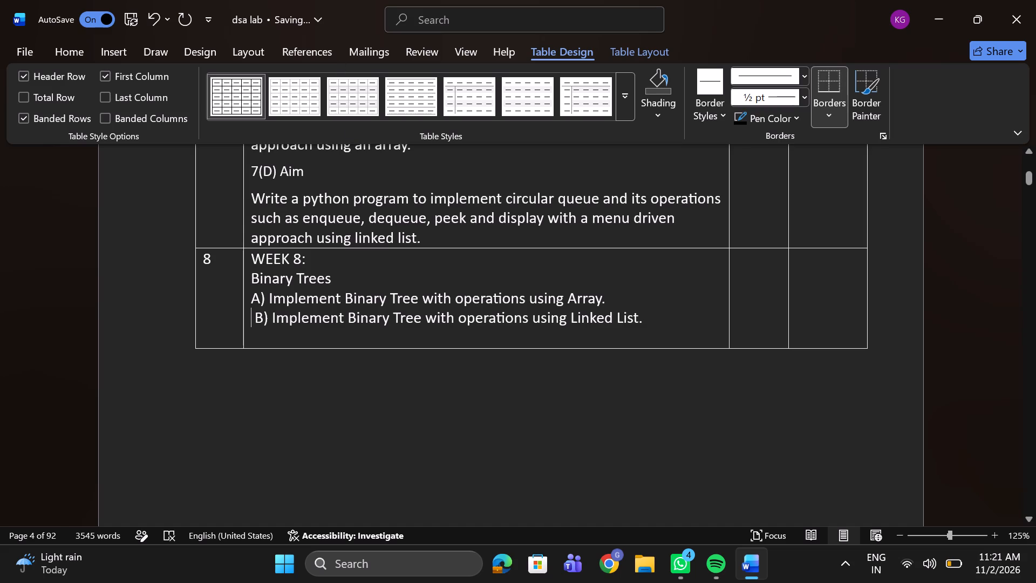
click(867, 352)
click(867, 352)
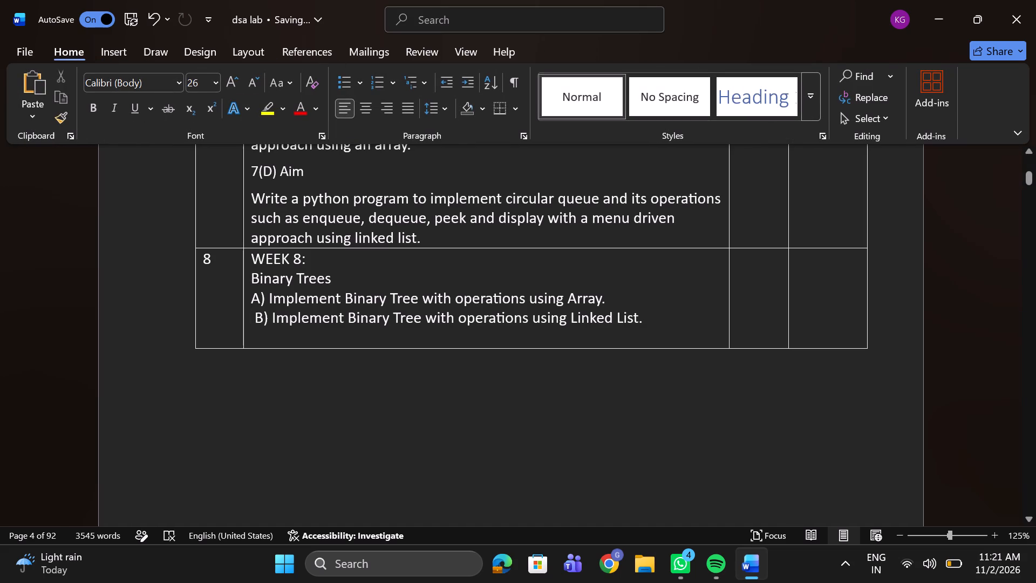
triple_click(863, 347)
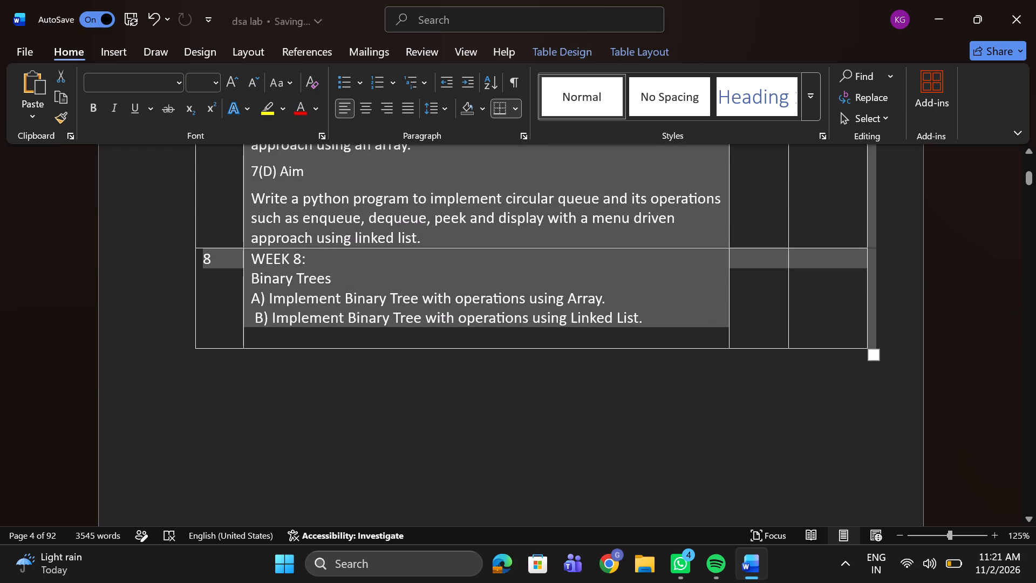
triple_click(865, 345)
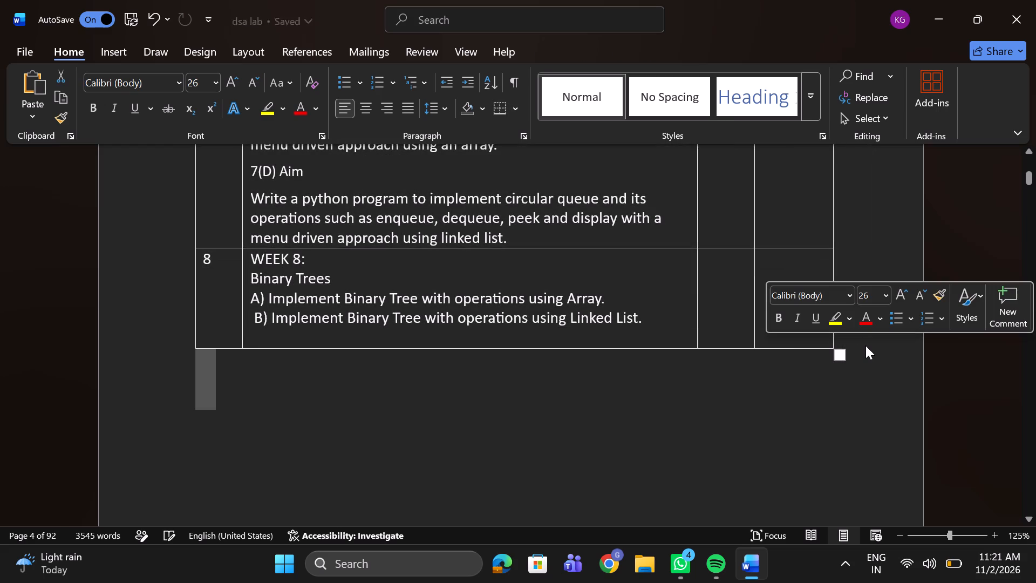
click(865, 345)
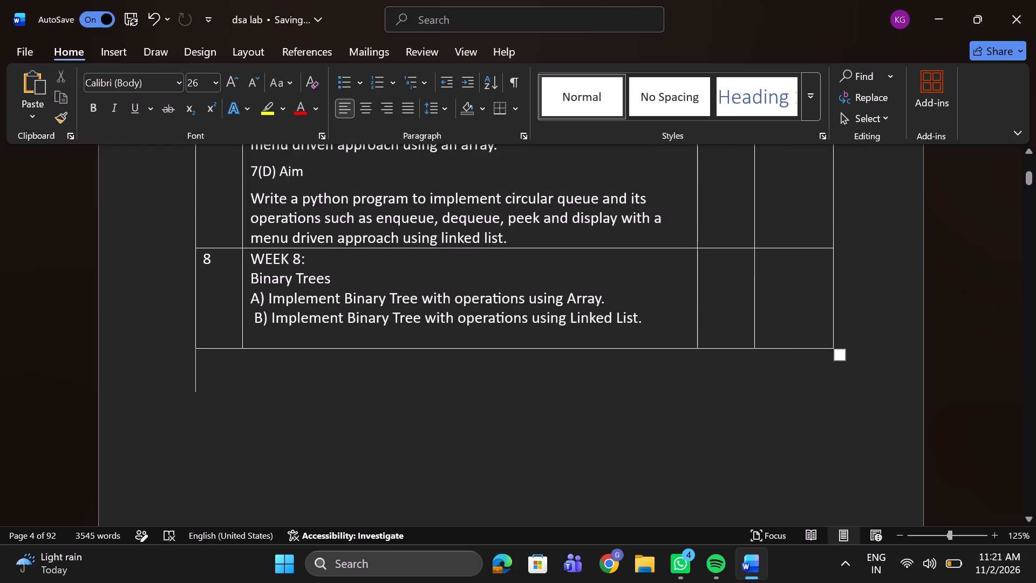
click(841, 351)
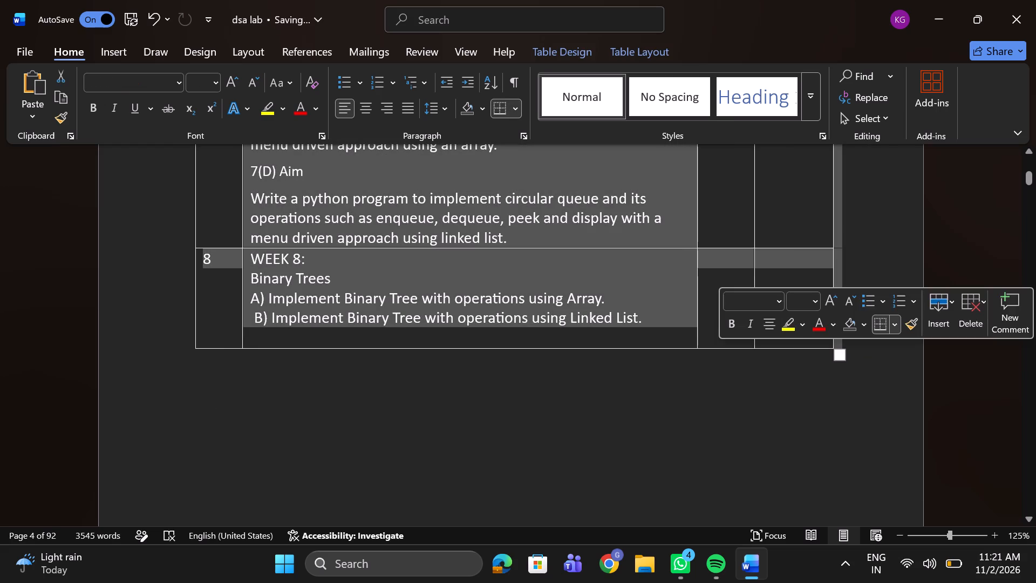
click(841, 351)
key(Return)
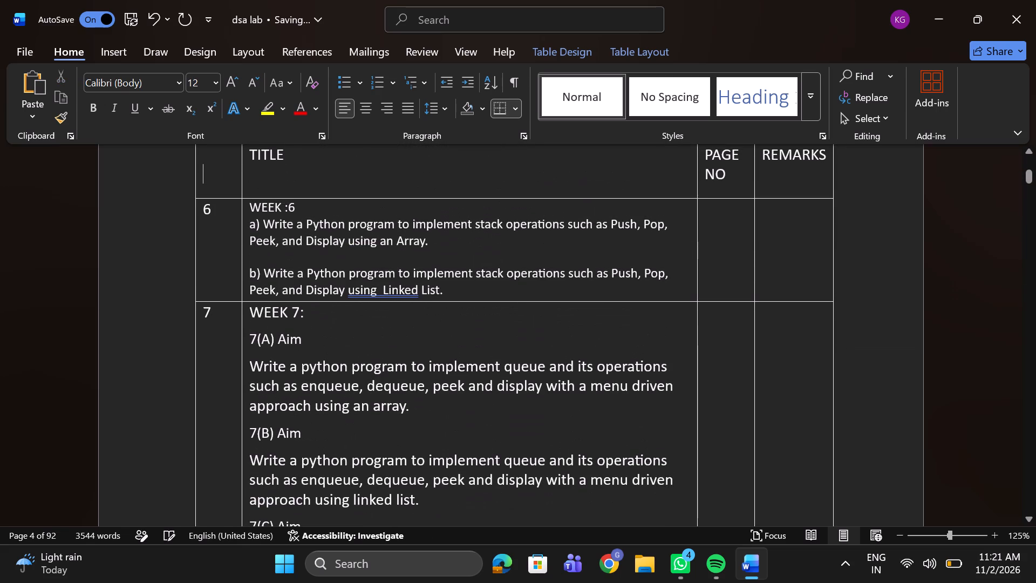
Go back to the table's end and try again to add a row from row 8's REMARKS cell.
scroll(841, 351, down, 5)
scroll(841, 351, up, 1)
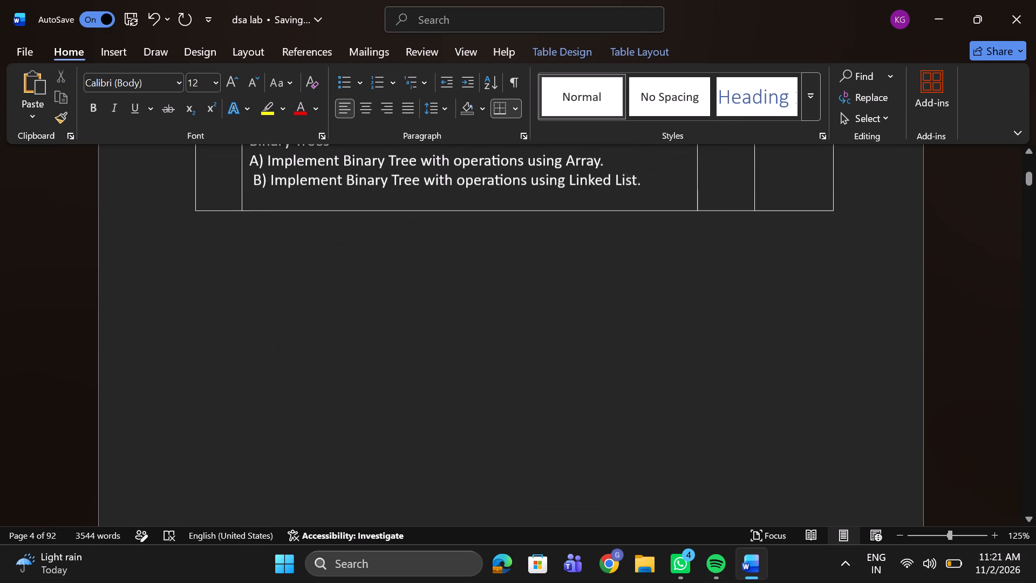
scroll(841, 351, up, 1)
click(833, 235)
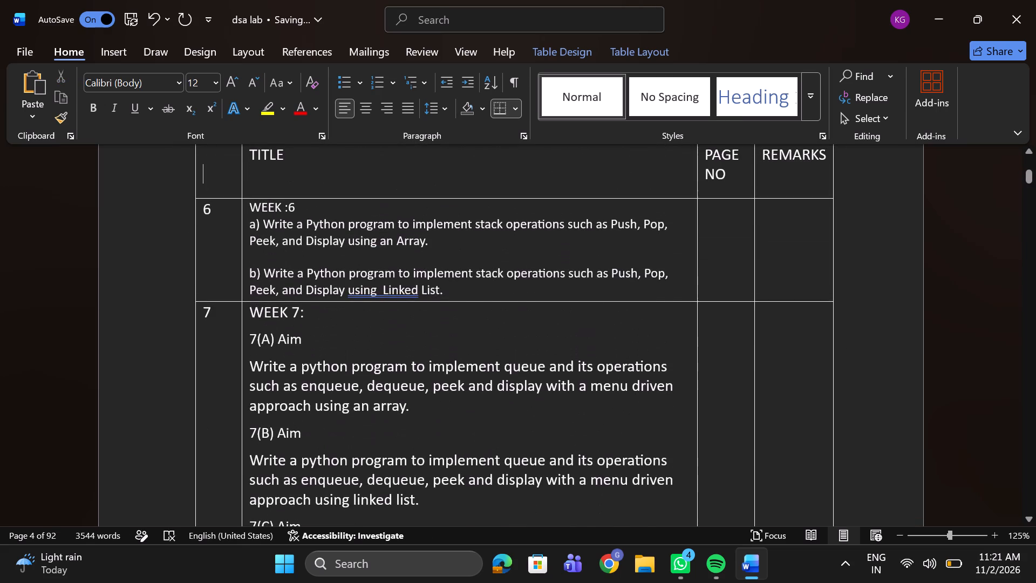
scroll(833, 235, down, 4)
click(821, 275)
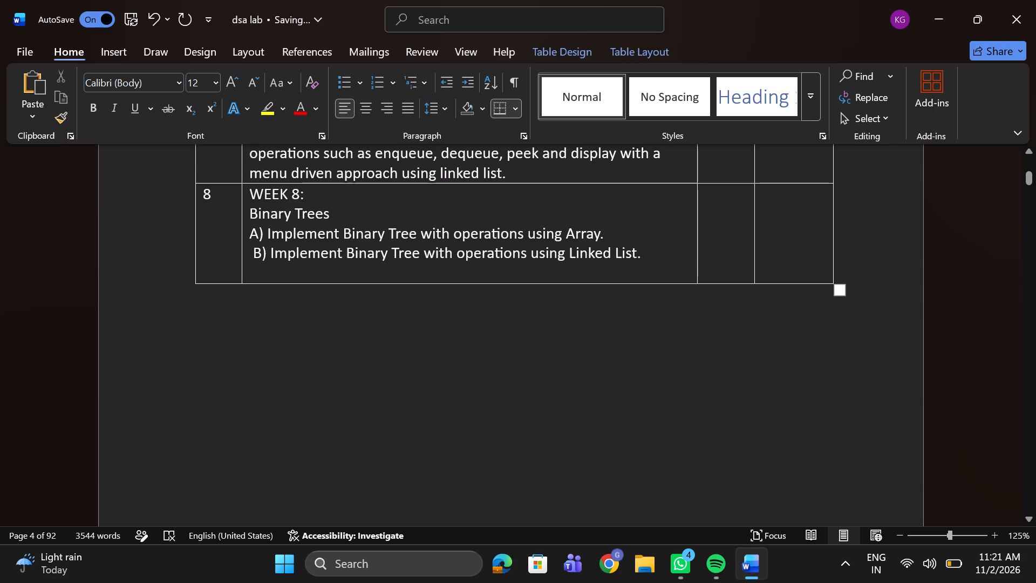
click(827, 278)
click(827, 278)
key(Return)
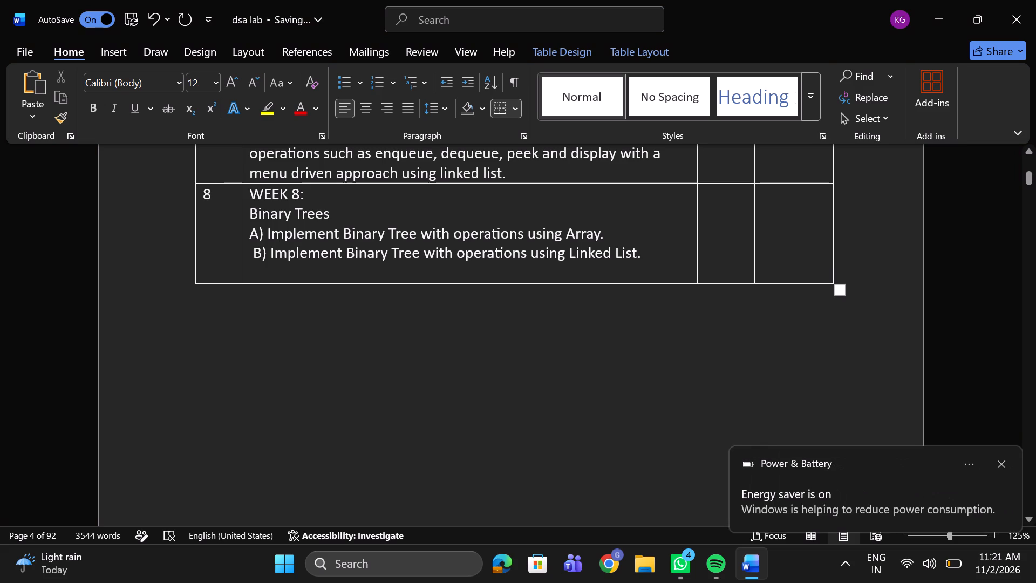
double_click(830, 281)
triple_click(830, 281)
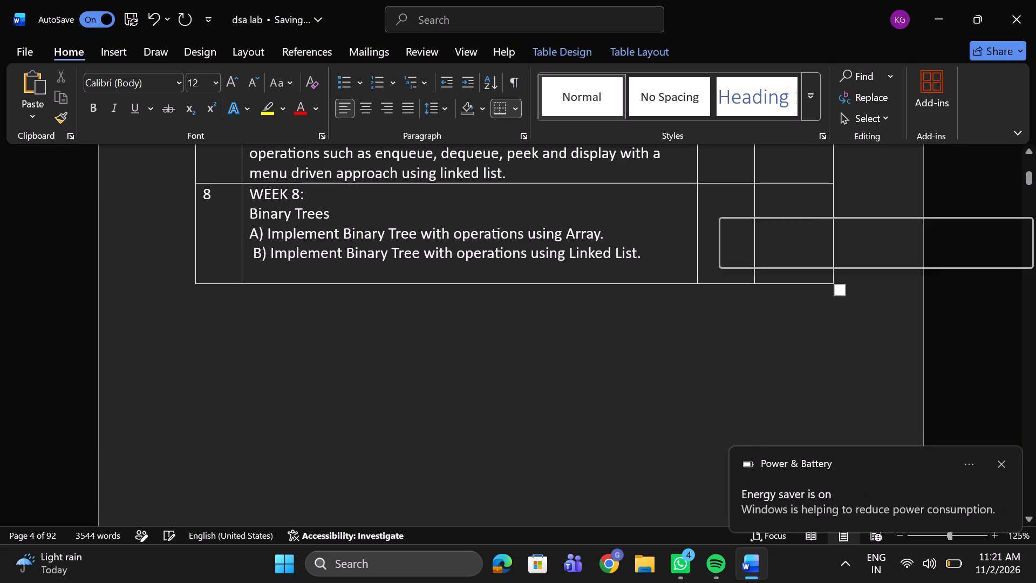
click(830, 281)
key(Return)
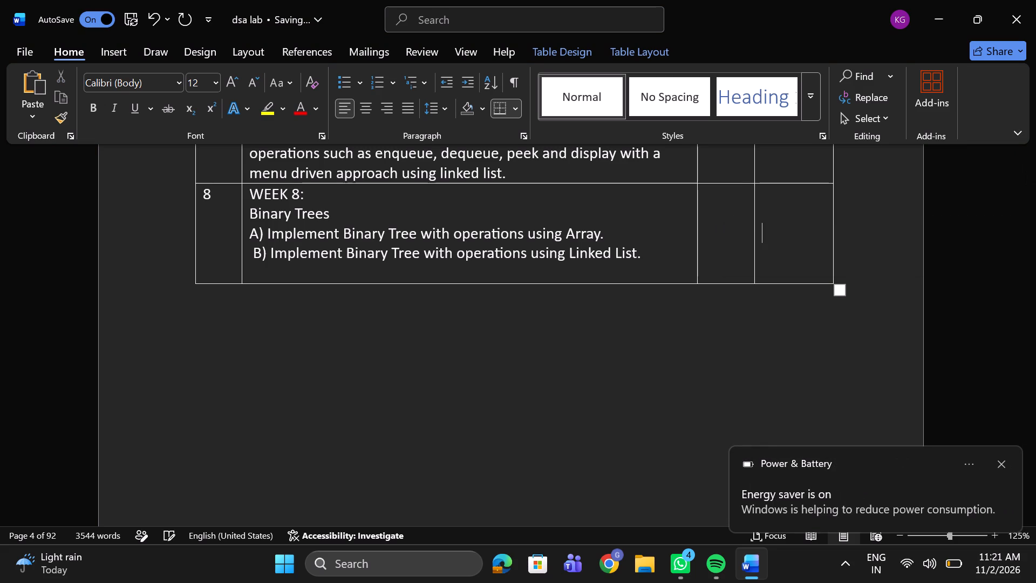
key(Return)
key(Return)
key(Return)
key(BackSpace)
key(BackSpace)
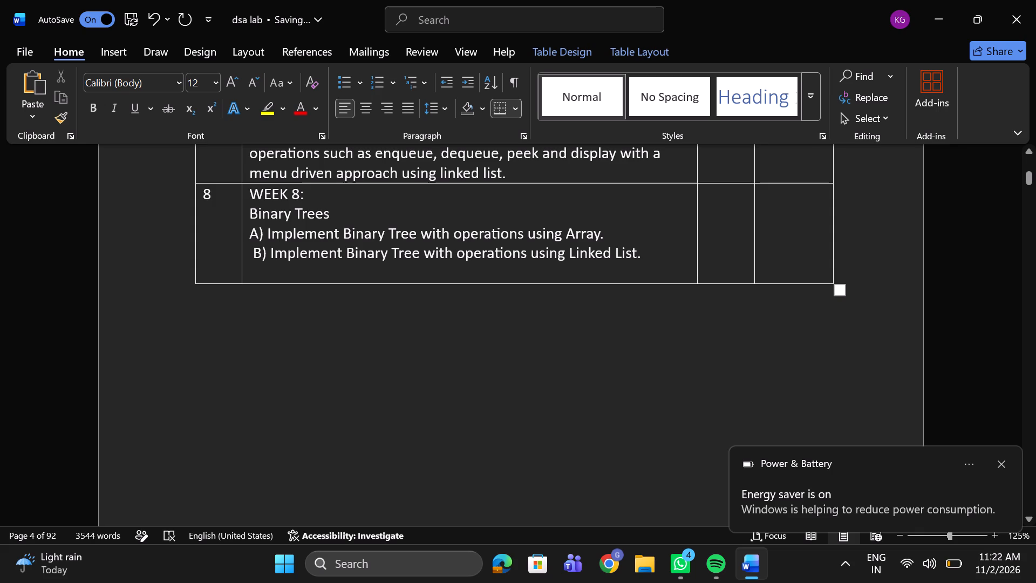
Insert an empty row directly below row 8, starting from the end of that row.
triple_click(841, 282)
double_click(841, 282)
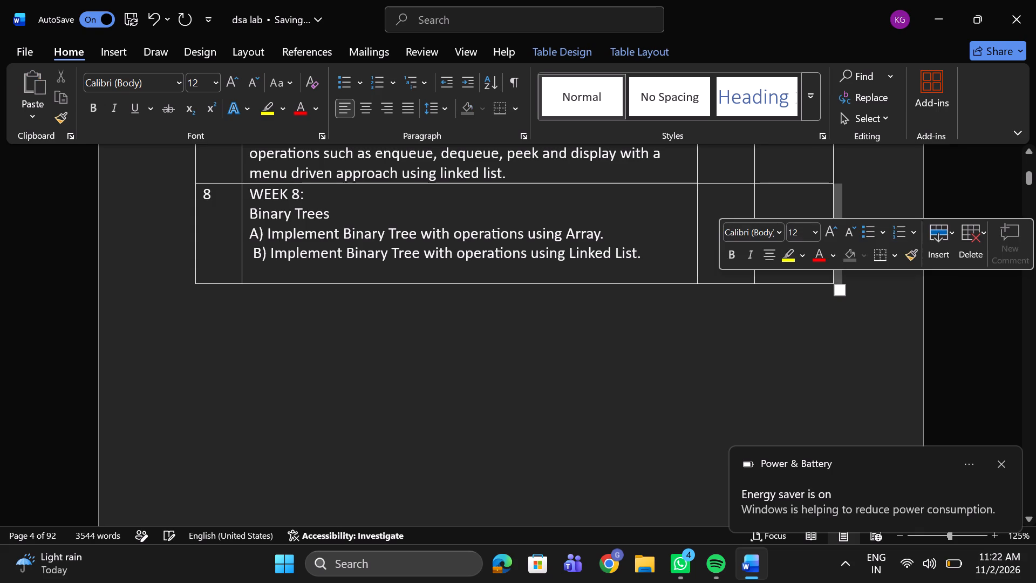
click(841, 282)
key(Return)
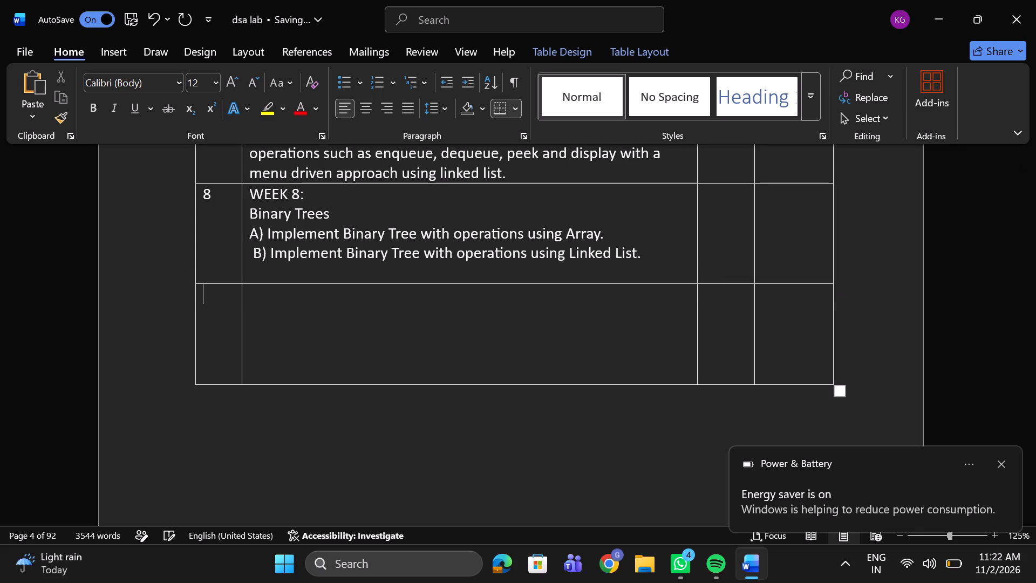
Insert a second empty row at the bottom of the contents table, below the new blank row.
key(Return)
key(Return)
key(Return)
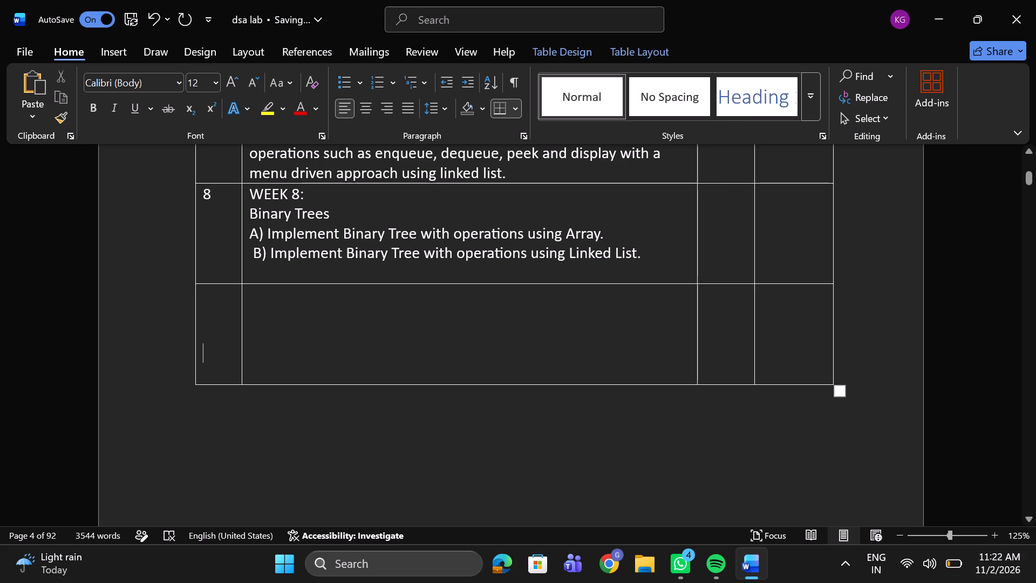
triple_click(837, 383)
triple_click(837, 383)
double_click(837, 383)
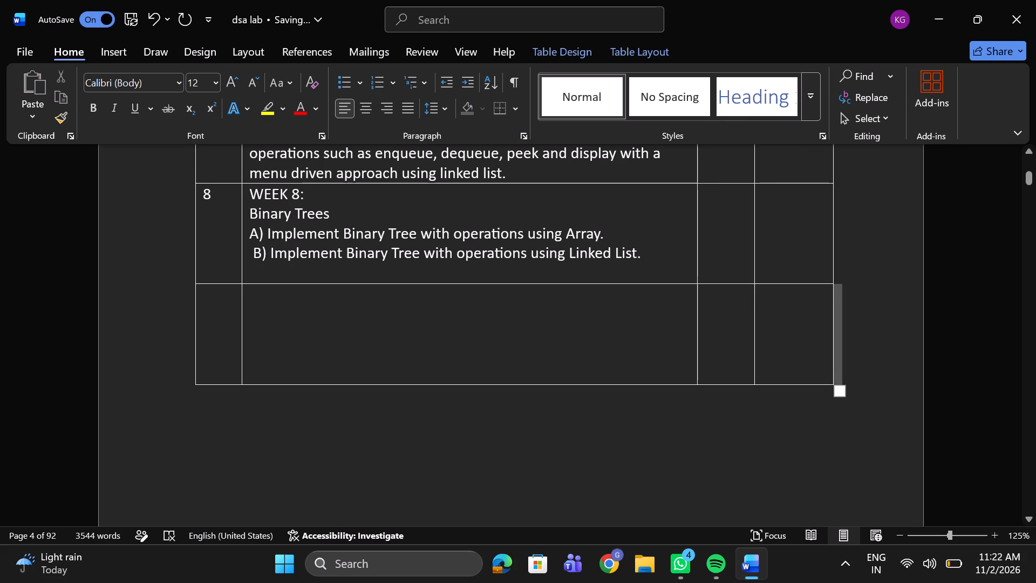
click(837, 383)
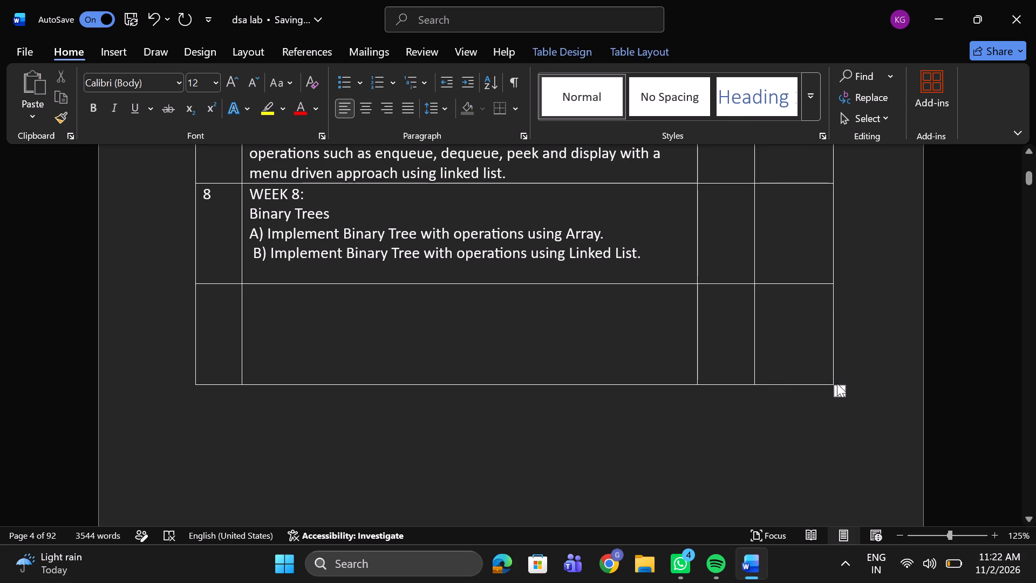
key(Return)
Insert another empty row below the last blank row of the contents table.
scroll(837, 383, down, 2)
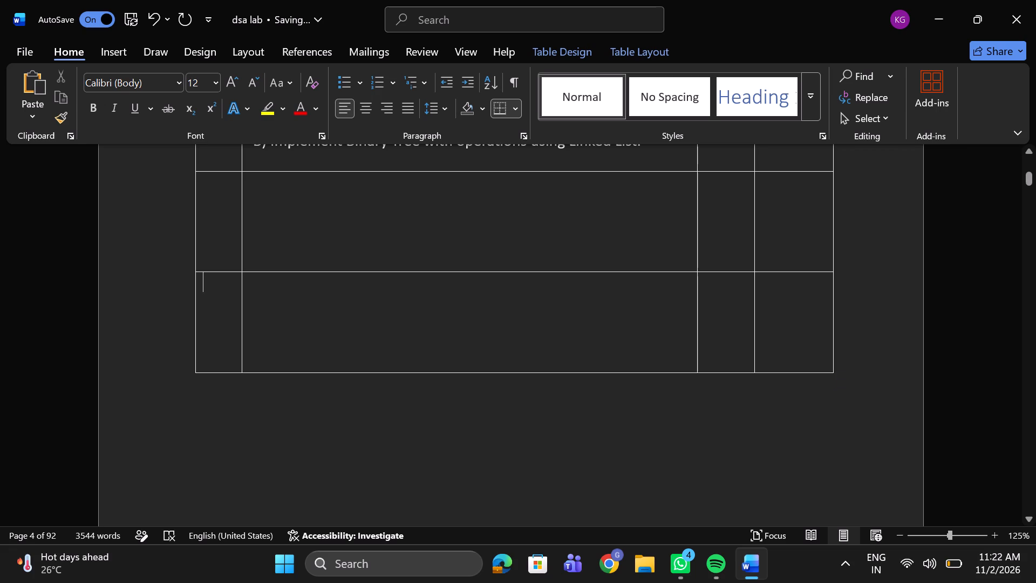
triple_click(838, 371)
Add a third empty row at the end of the contents table, below the two blank rows after row 8.
key(Return)
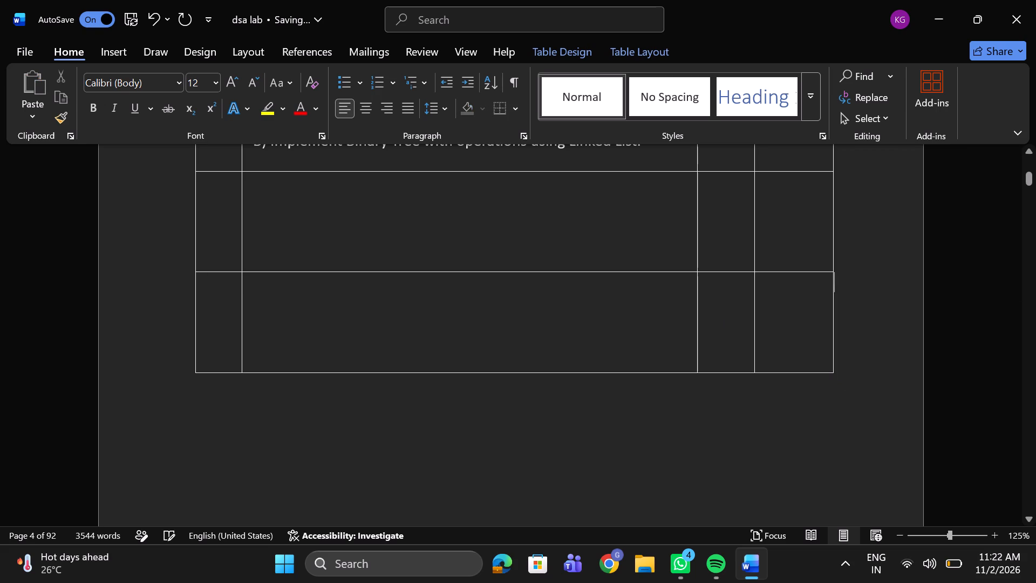
key(Return)
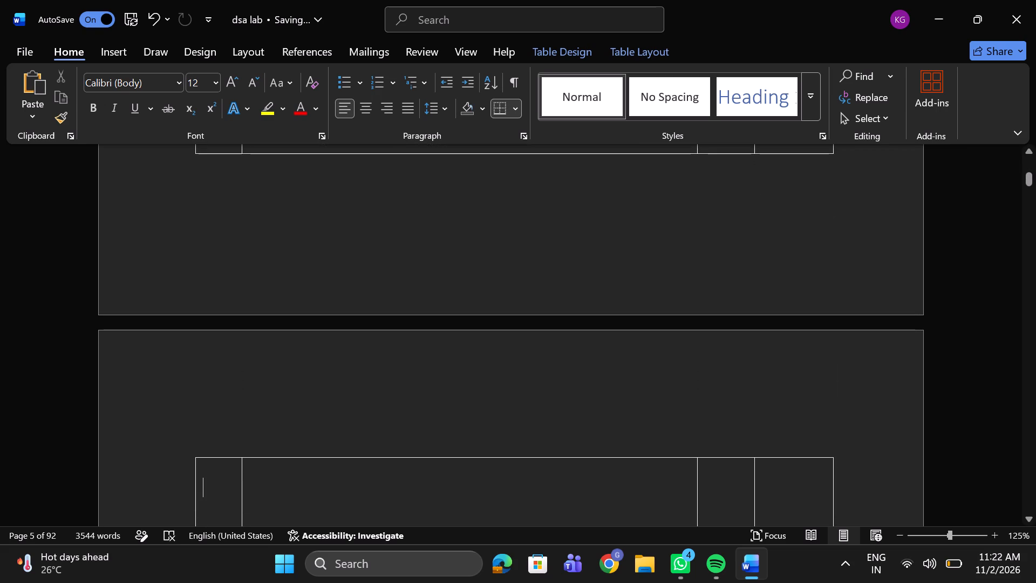
Number the three blank rows below row 8 as 9, 10 and 11 in the contents table's first column.
scroll(721, 318, up, 2)
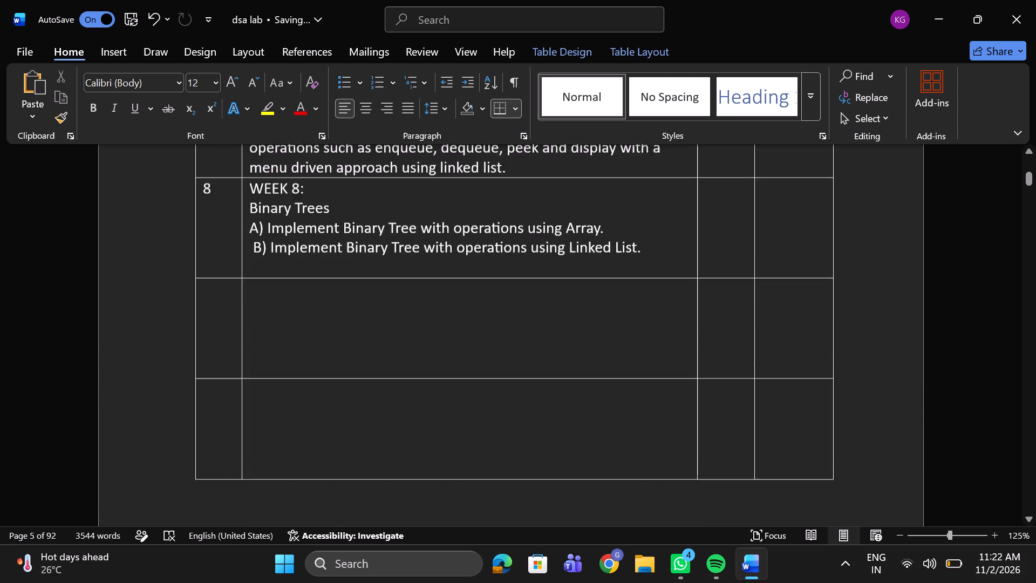
scroll(721, 318, up, 1)
click(202, 323)
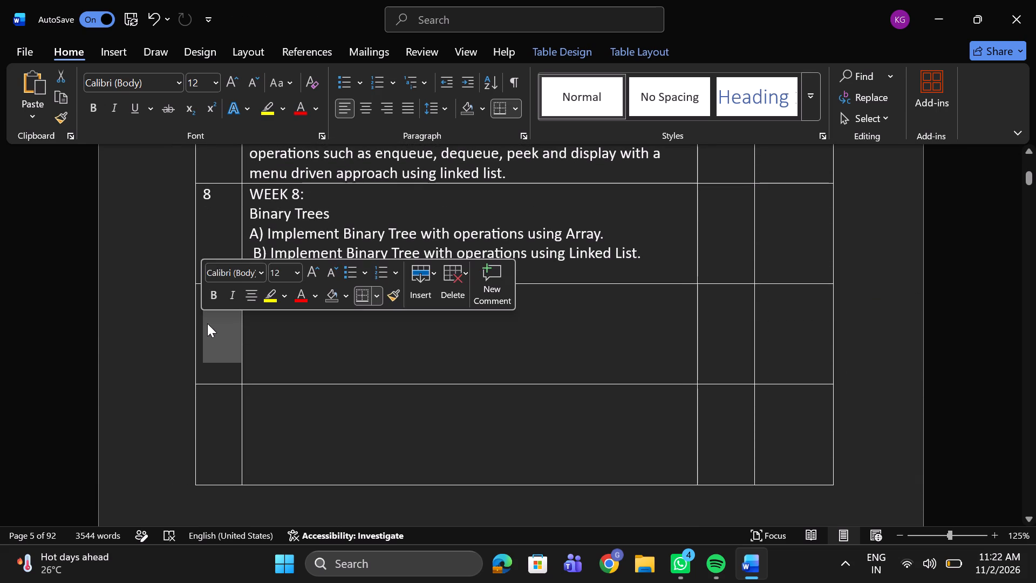
click(208, 323)
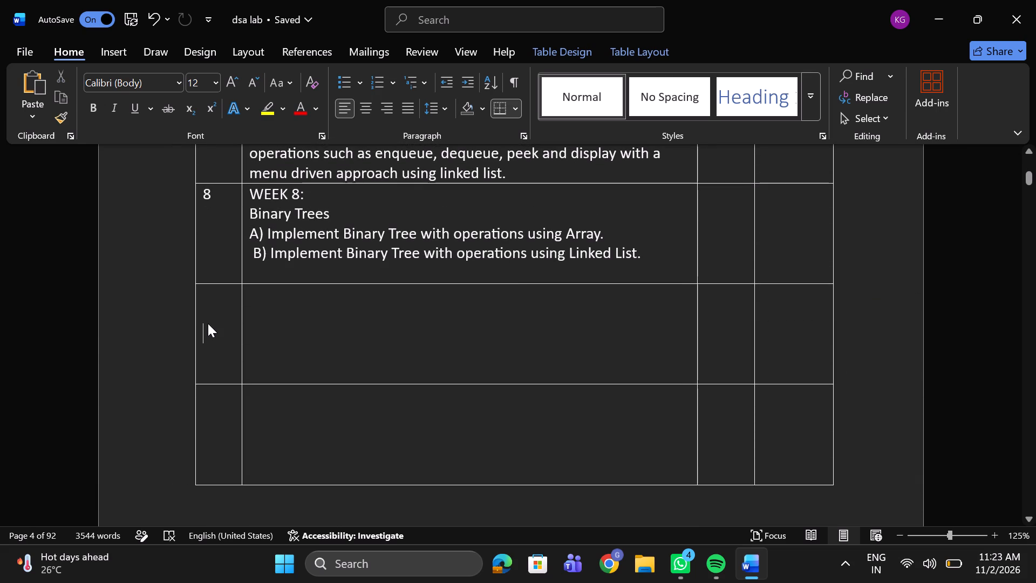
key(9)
click(220, 436)
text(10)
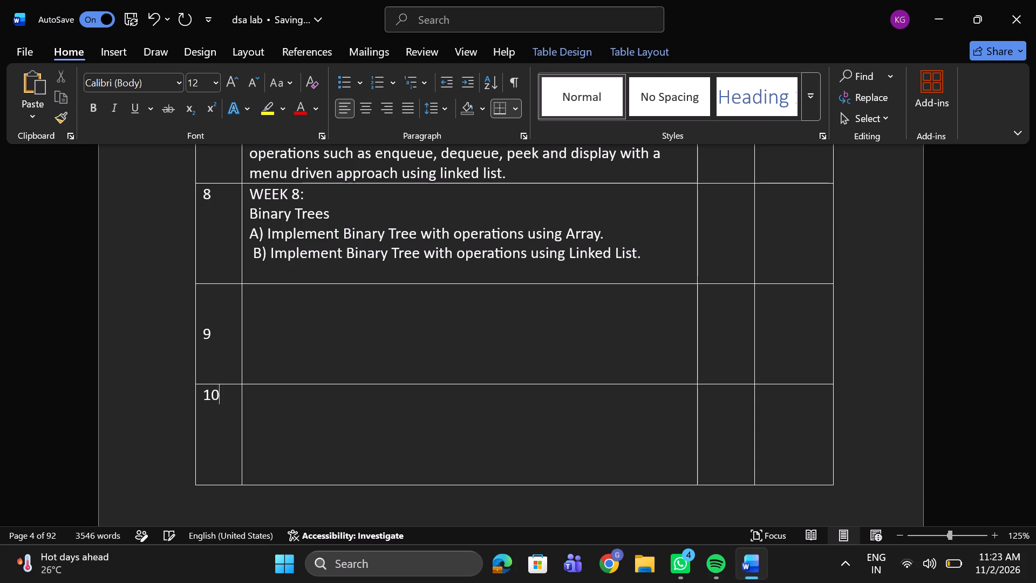
scroll(220, 436, down, 5)
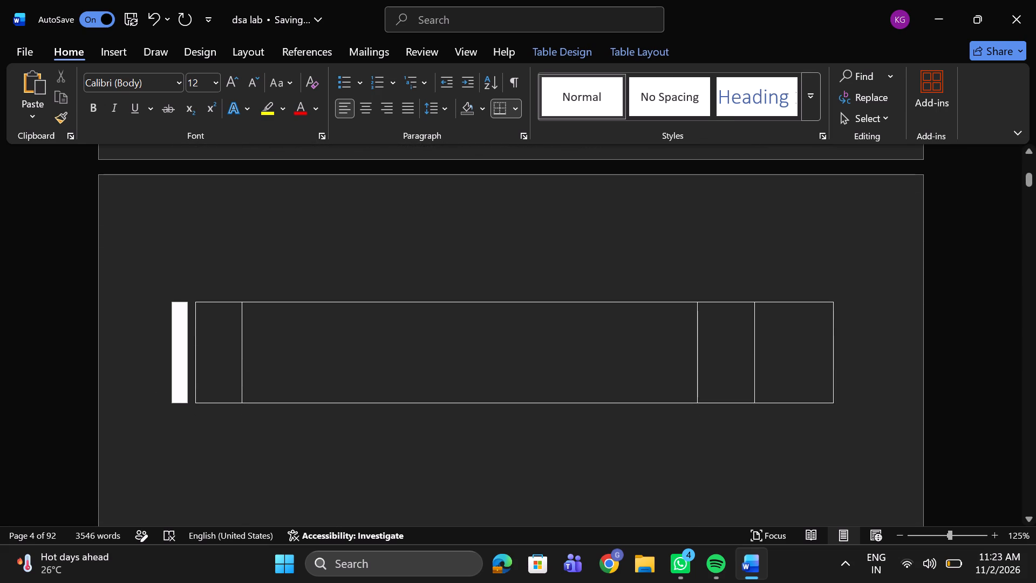
click(207, 321)
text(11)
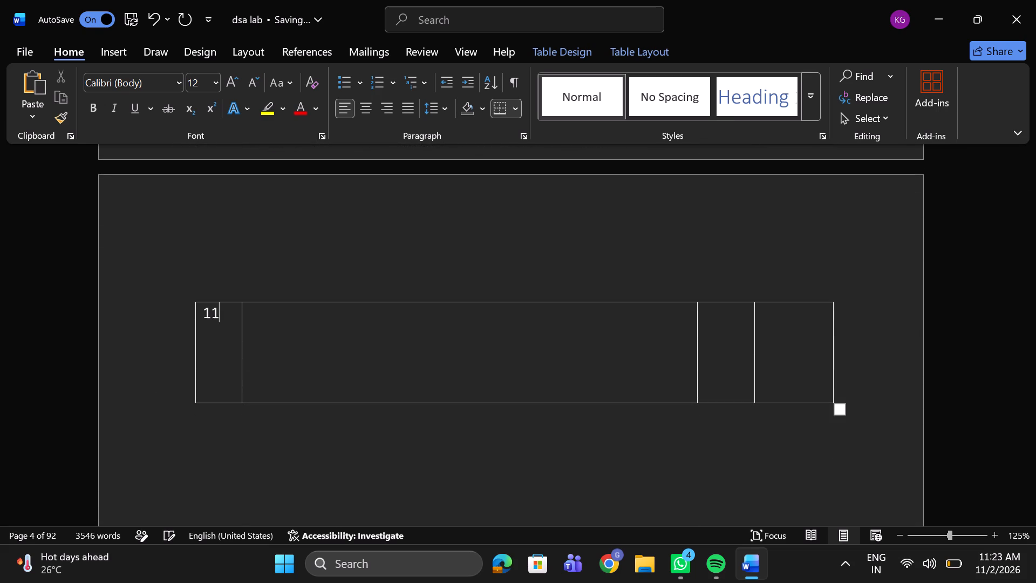
Place the insertion point in row 9's empty description cell, ready for the weekly summary.
scroll(248, 315, up, 4)
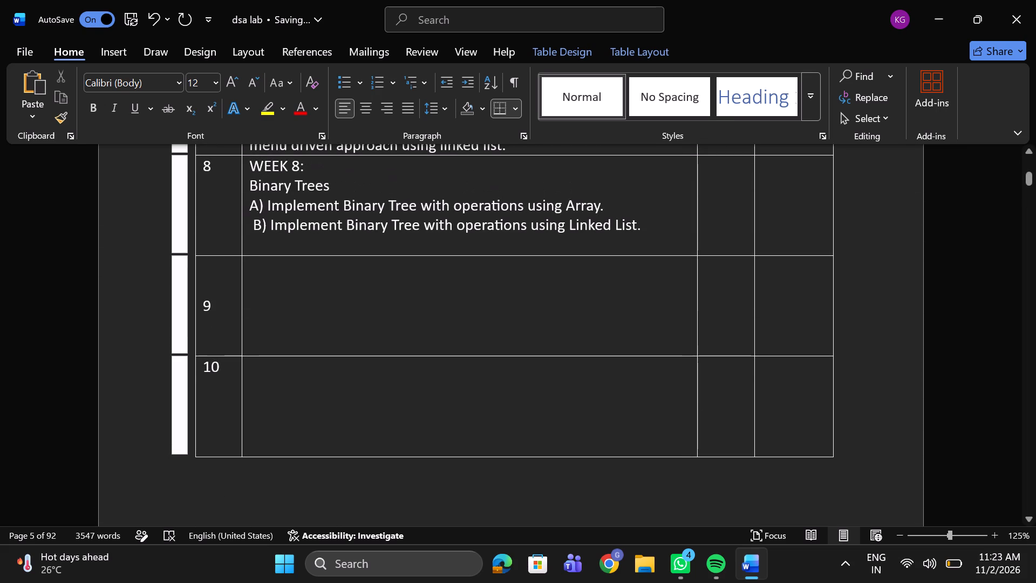
click(280, 316)
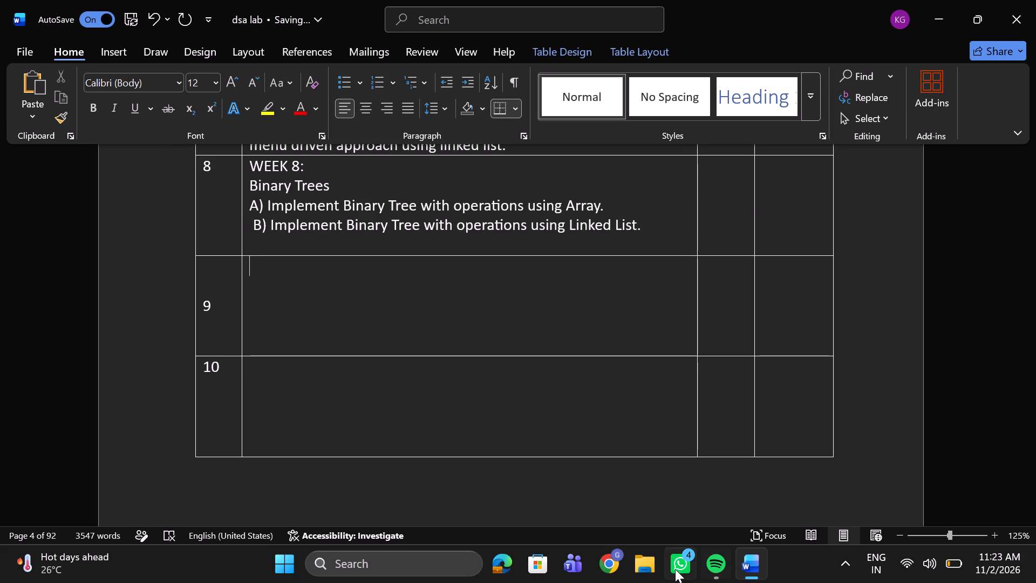
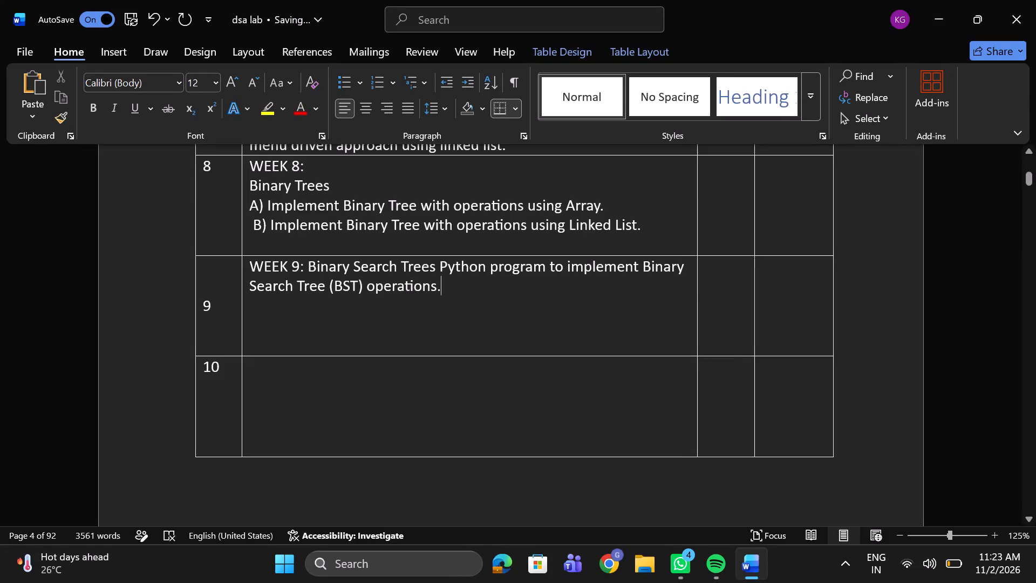
Break row 9's entry after "WEEK 9:" so the Binary Search Trees text starts on its own line.
click(306, 271)
key(Return)
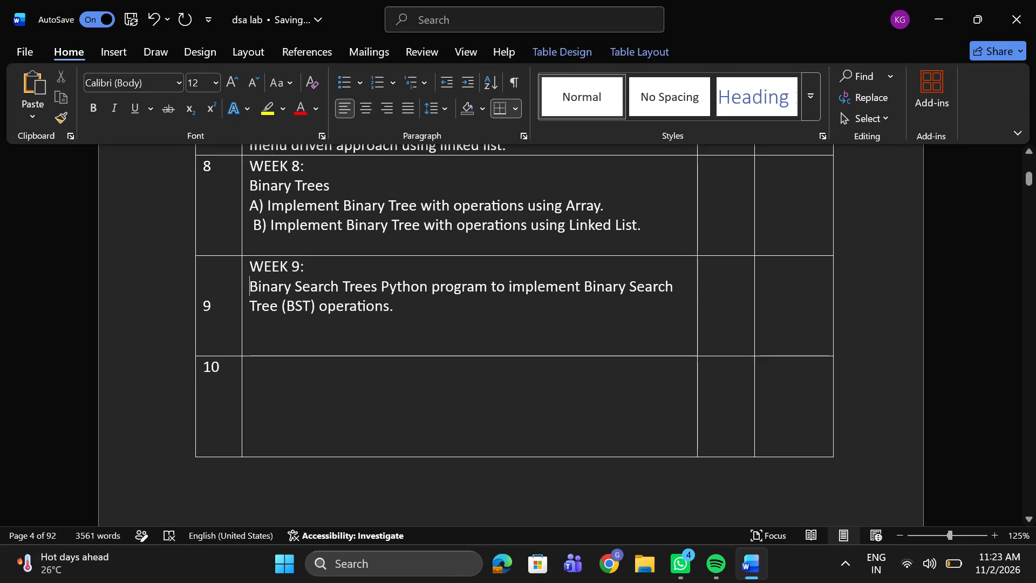
scroll(474, 387, down, 1)
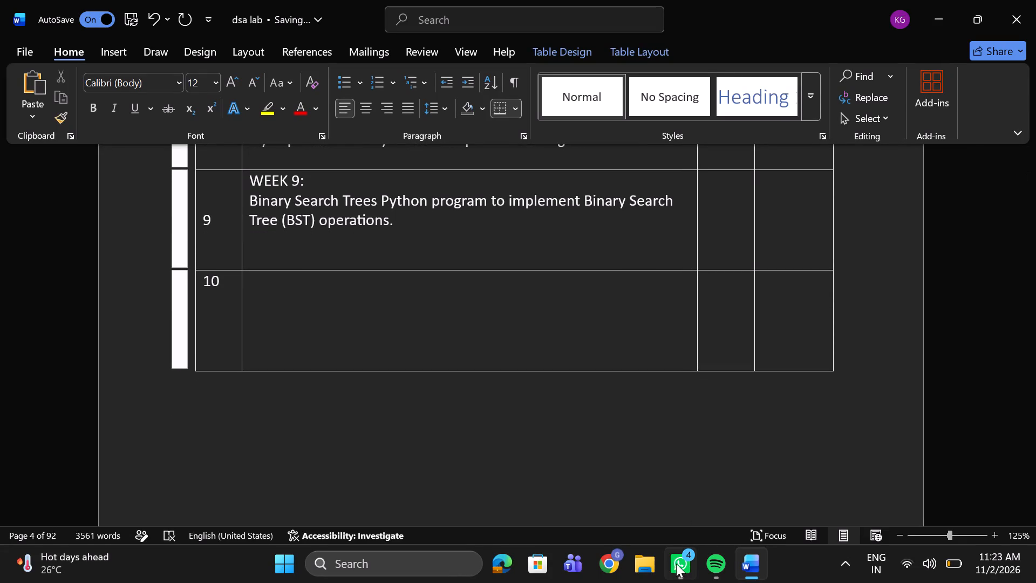
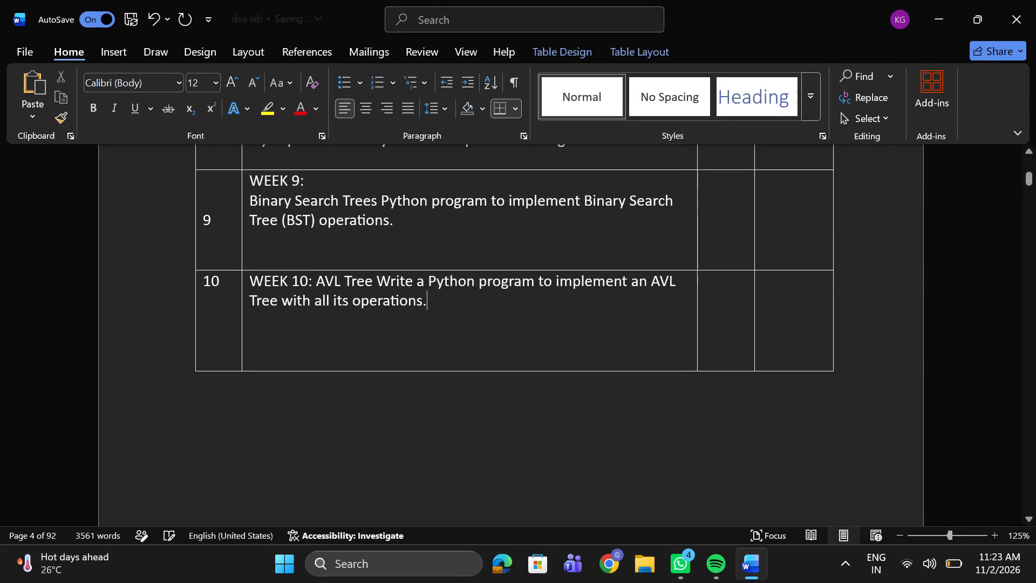
Break the line after "WEEK 10:" in row 10 so the AVL Tree program description starts on its own line.
click(313, 282)
key(Return)
scroll(380, 314, down, 3)
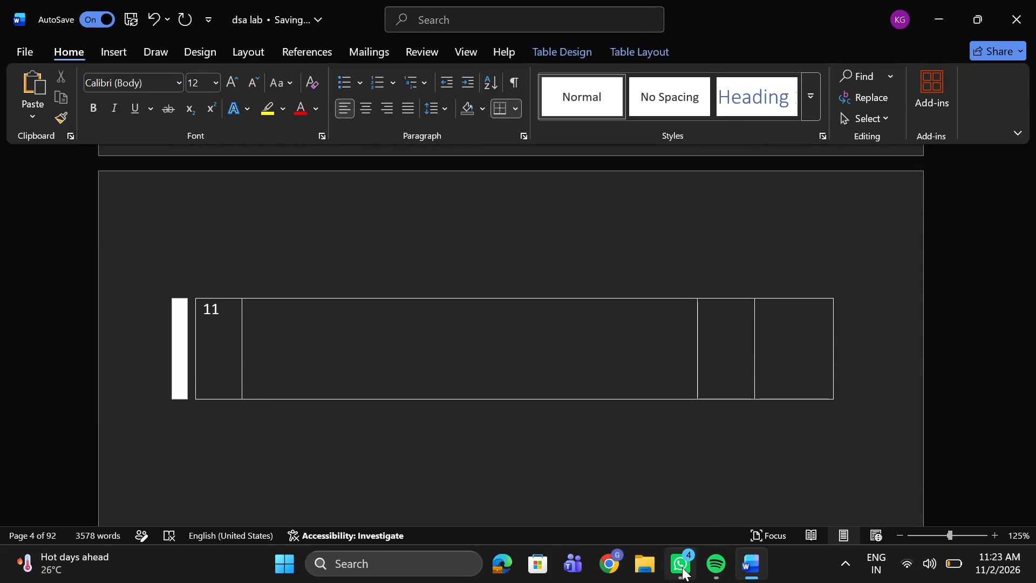
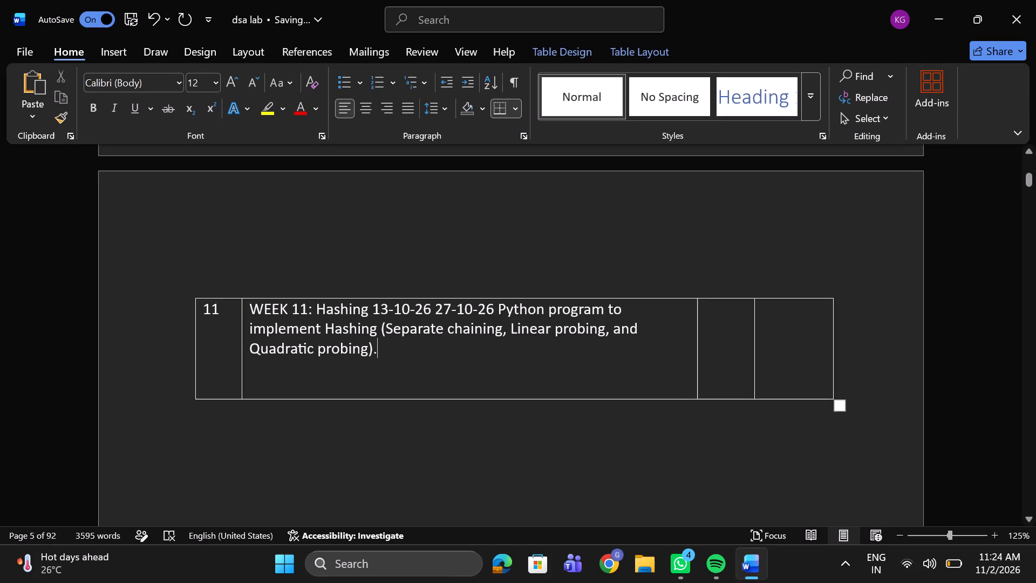
click(497, 309)
key(BackSpace)
key(BackSpace)
key(BackSpace)
key(BackSpace)
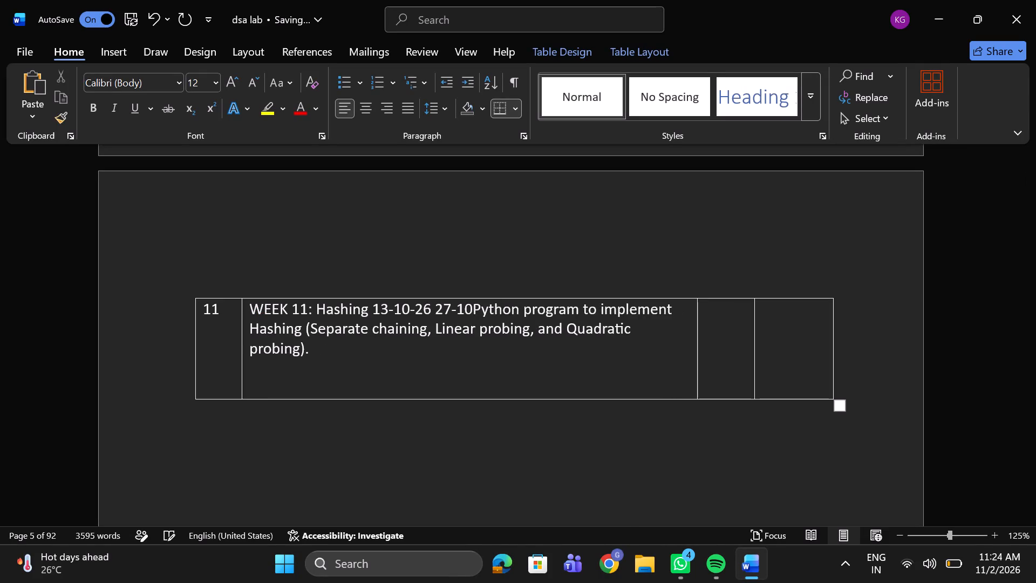
key(BackSpace)
key(BackSpace)
key(BackSpace)
key(BackSpace)
key(BackSpace)
key(BackSpace)
key(BackSpace)
key(BackSpace)
key(BackSpace)
key(BackSpace)
key(BackSpace)
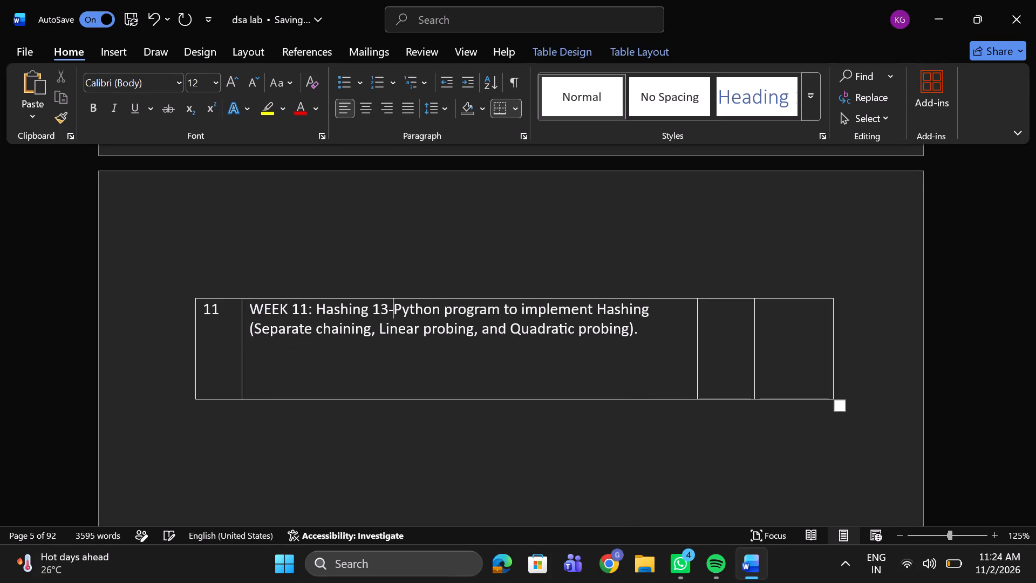
key(BackSpace)
key(BackSpace)
key(BackSpace)
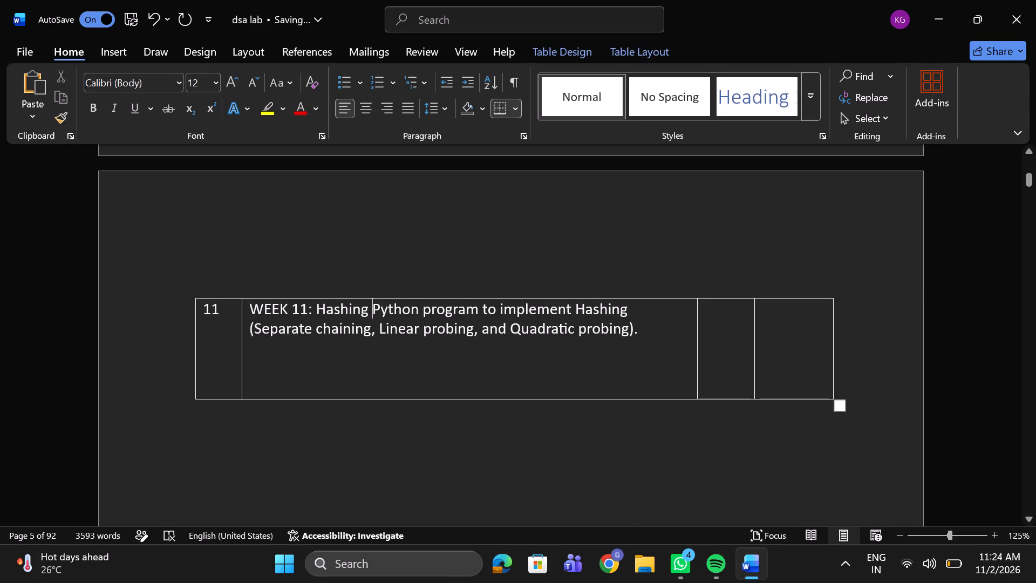
Break the line after "WEEK 11:" in row 11 so the Hashing program description starts on its own line.
click(313, 314)
key(Return)
scroll(408, 296, up, 3)
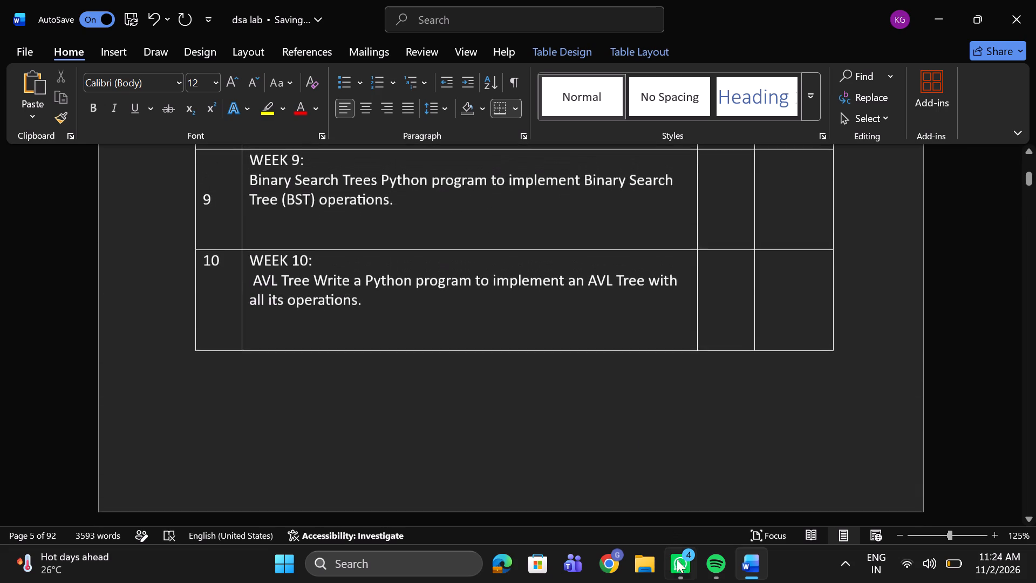
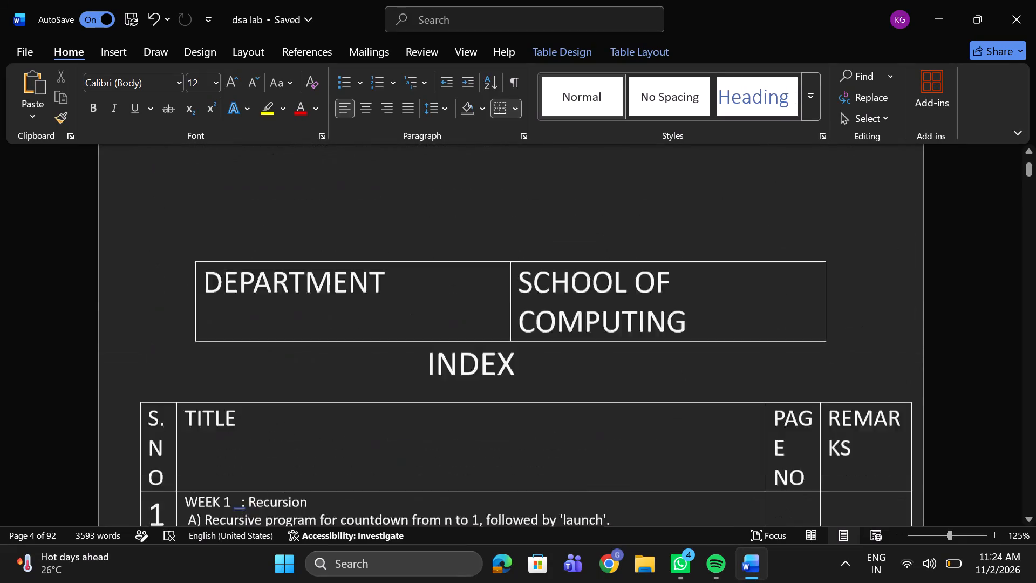
Close the "dsa lab" document after a brief look through its program pages.
scroll(672, 338, down, 4)
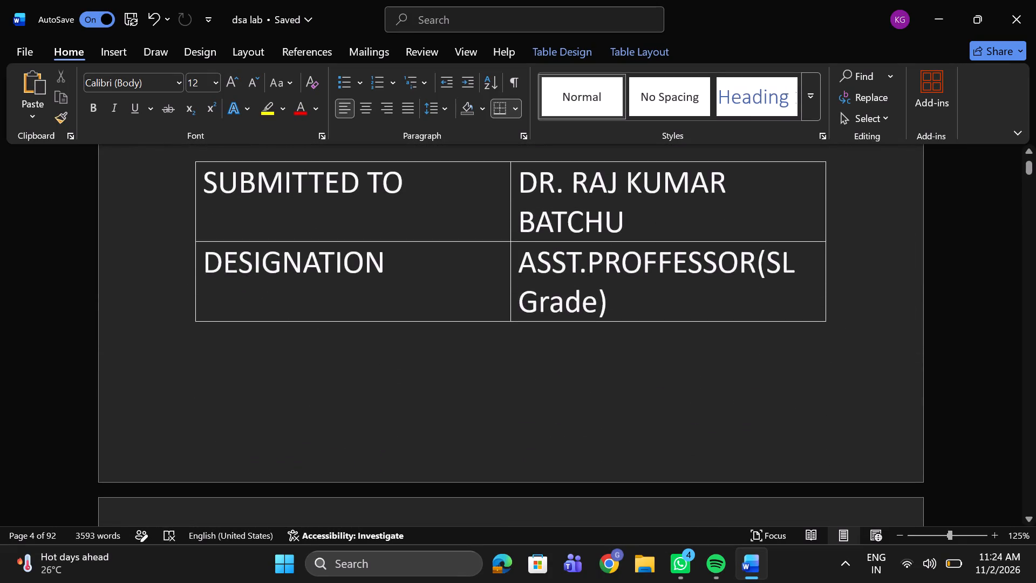
scroll(672, 338, down, 5)
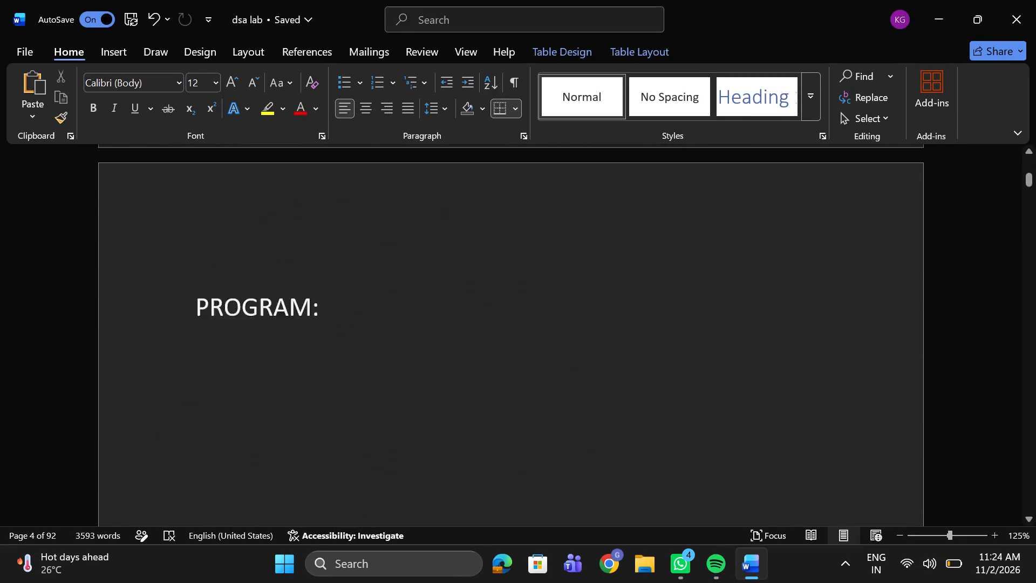
scroll(672, 338, down, 2)
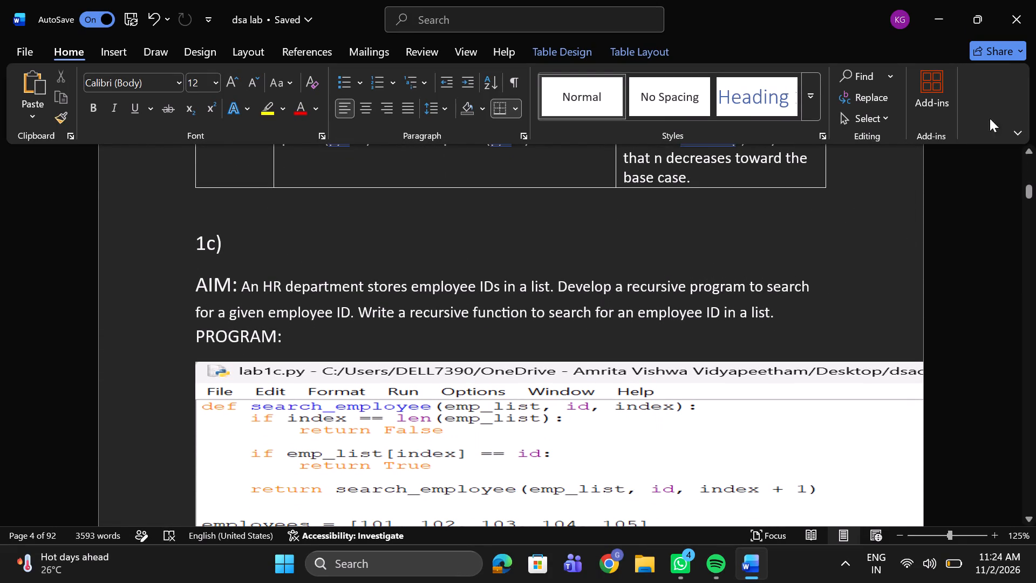
click(1035, 0)
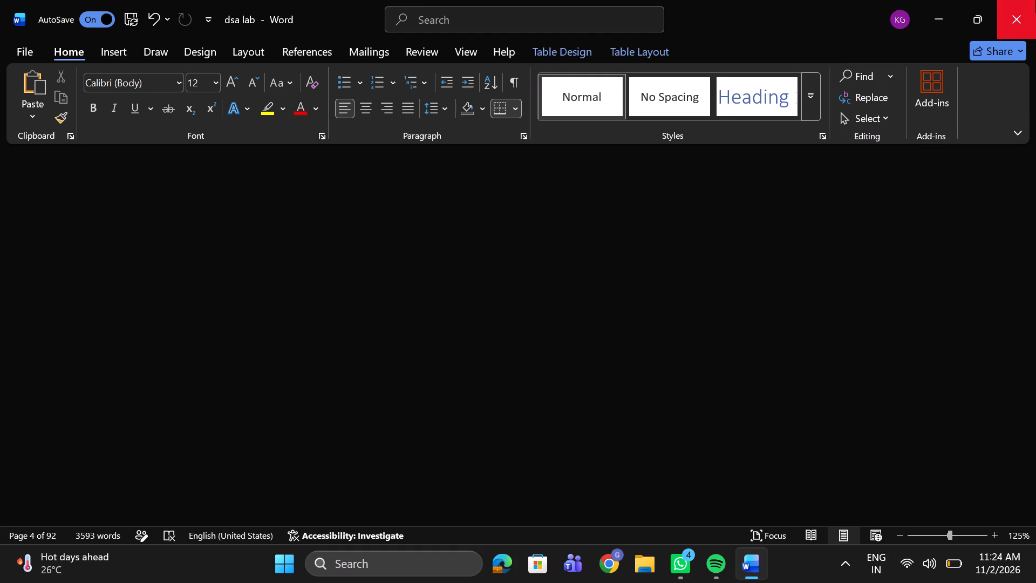